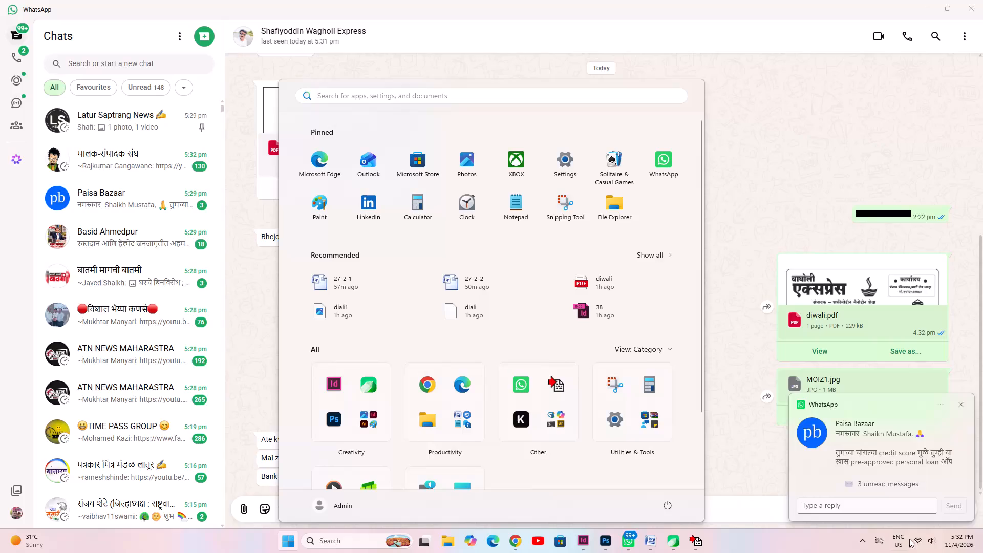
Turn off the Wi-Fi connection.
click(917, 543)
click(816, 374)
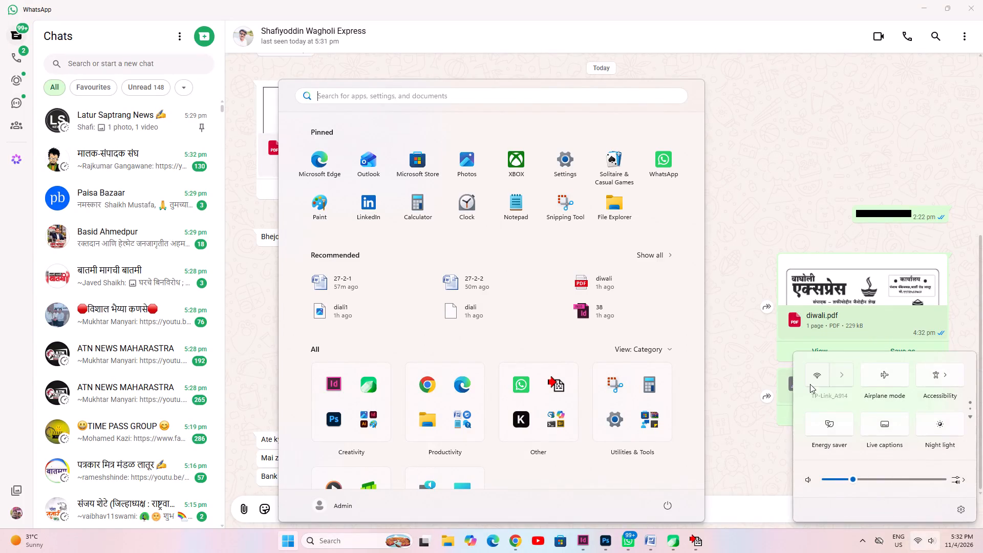
Switch to CorelDRAW, search Local Disk (D:) for "sala" and open the salar drawing.
click(670, 546)
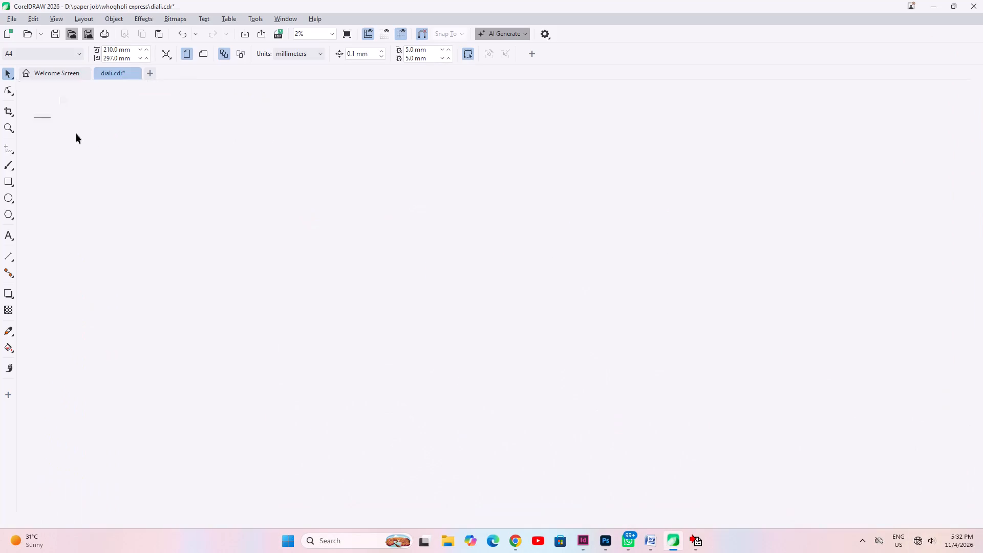
click(23, 33)
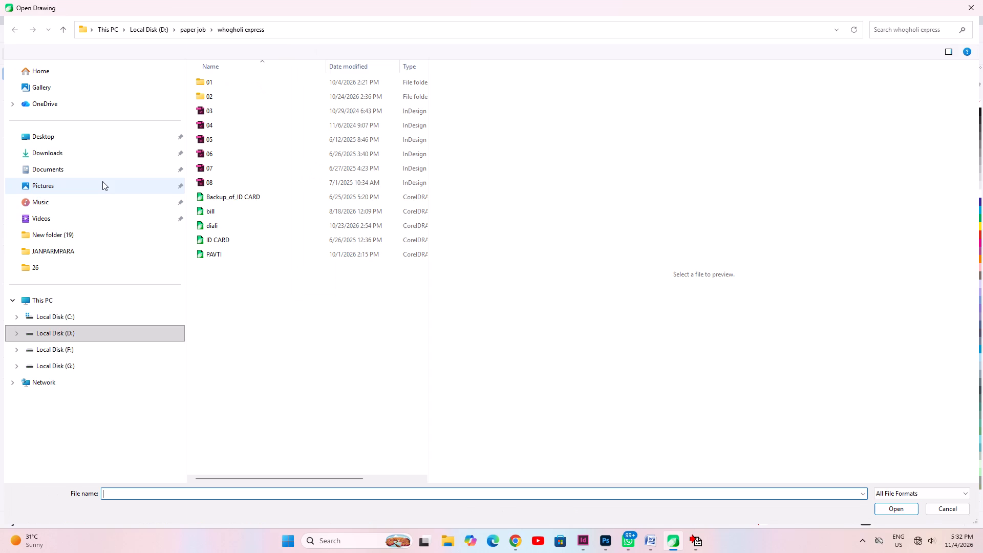
click(48, 335)
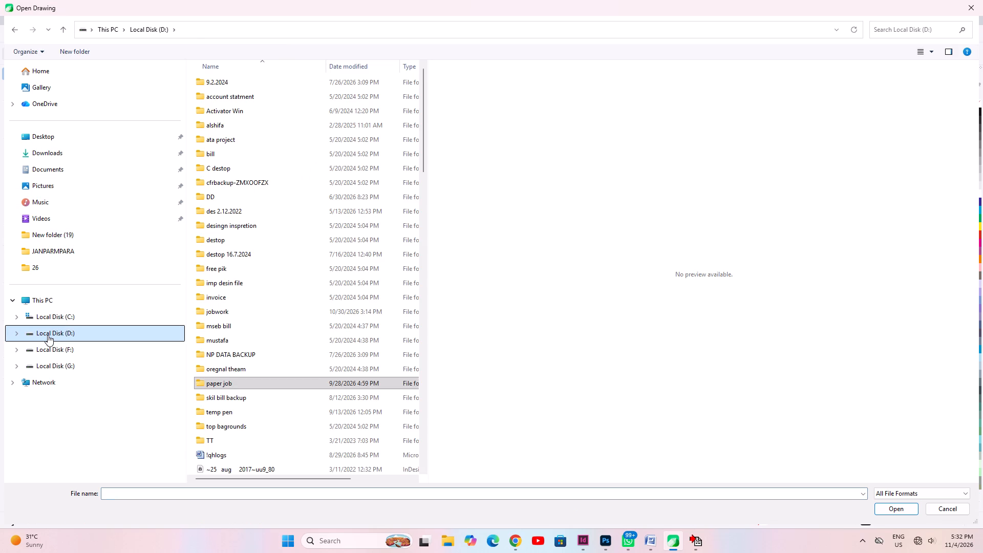
click(905, 28)
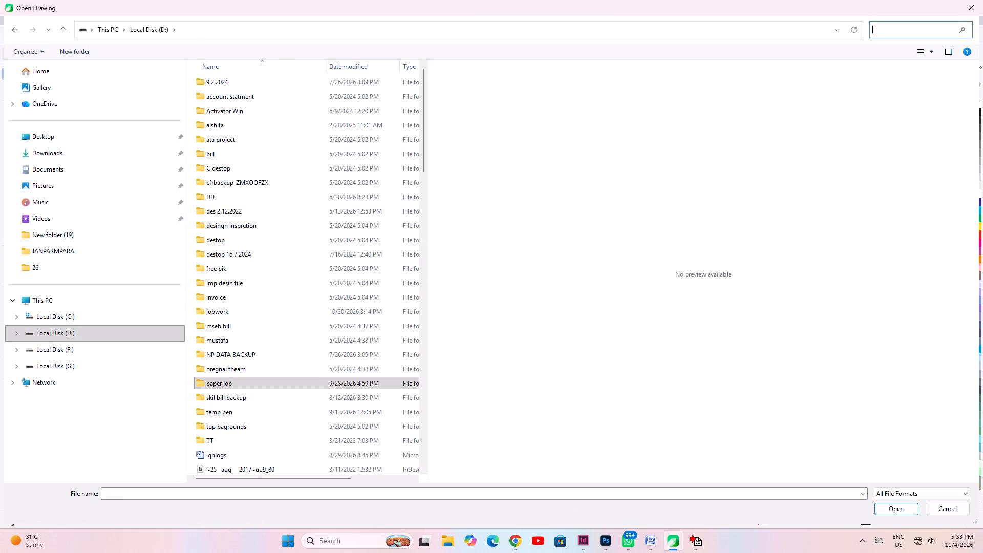
text(sal)
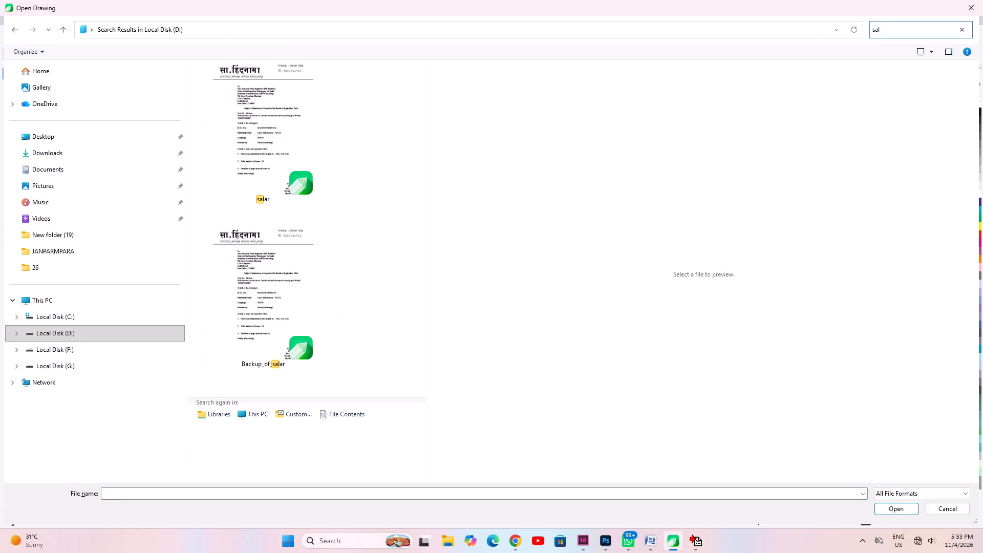
key(a)
double_click(268, 111)
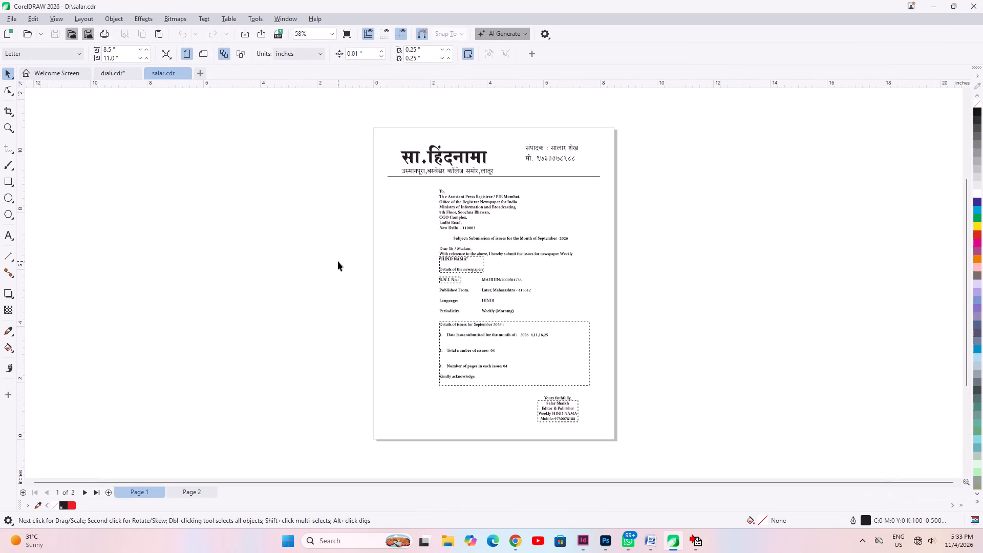
Replace "September" in the letter's subject line with "Octo" using the Text tool.
click(300, 345)
scroll(509, 165, up, 6)
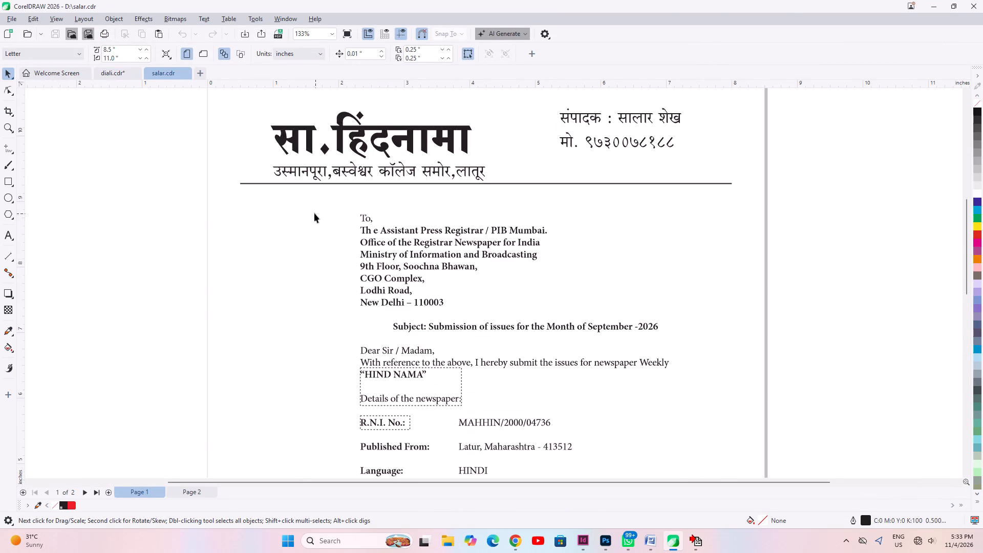
scroll(314, 213, down, 3)
scroll(396, 324, up, 2)
click(416, 274)
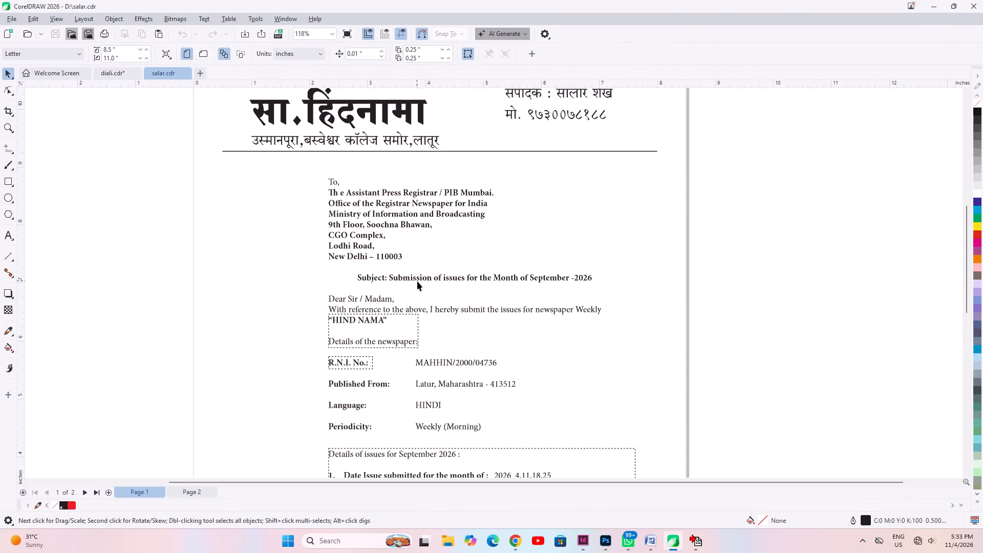
click(417, 281)
key(space)
scroll(509, 276, up, 2)
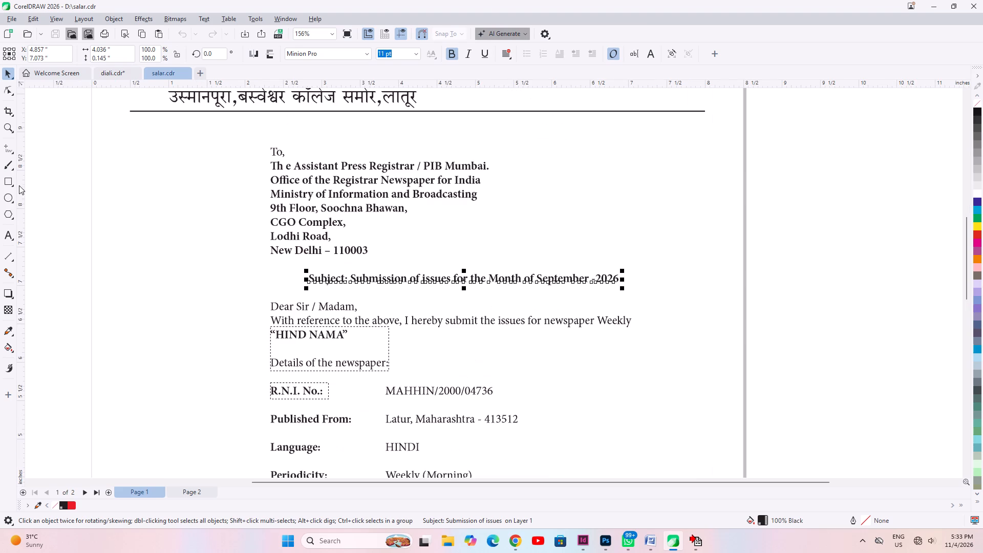
click(5, 233)
scroll(576, 258, up, 2)
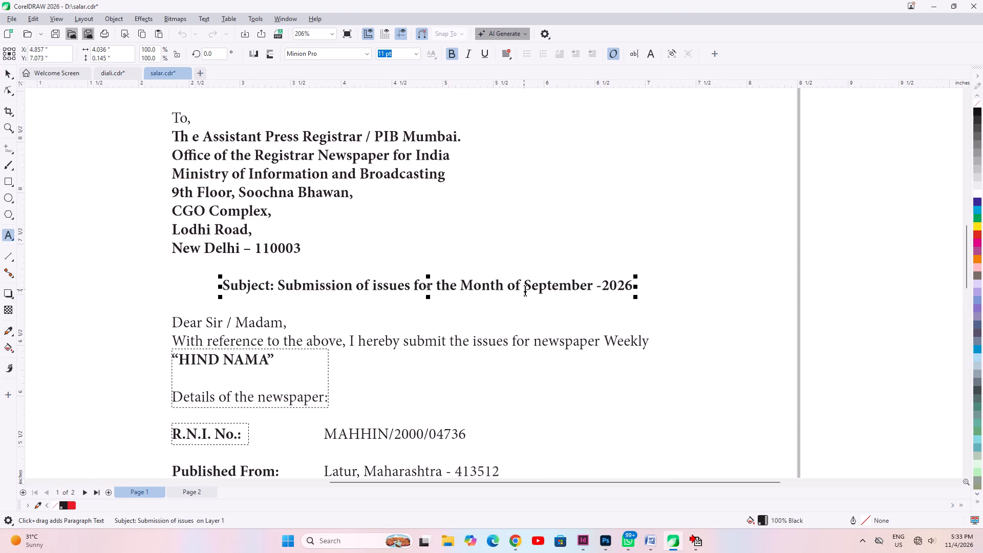
drag(525, 289, 591, 300)
text(Octo)
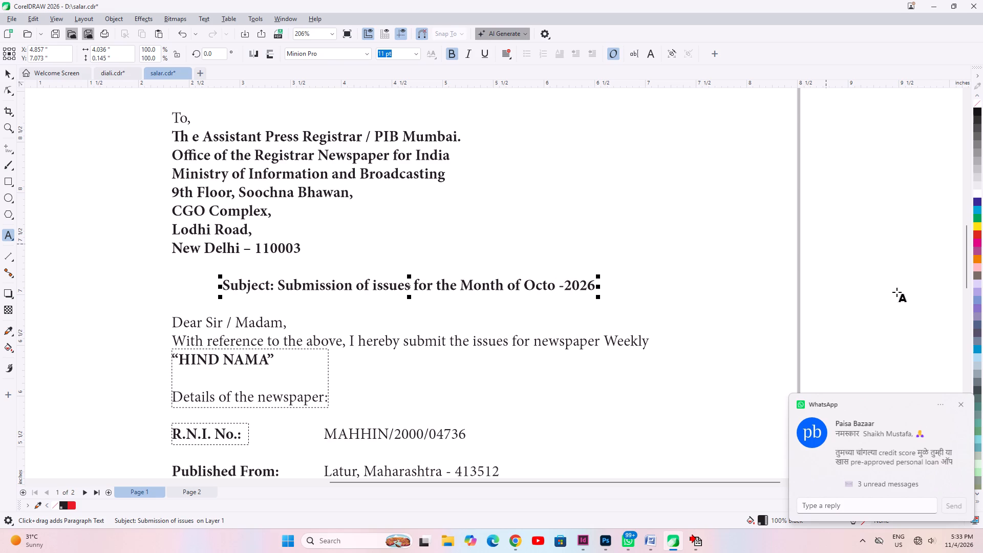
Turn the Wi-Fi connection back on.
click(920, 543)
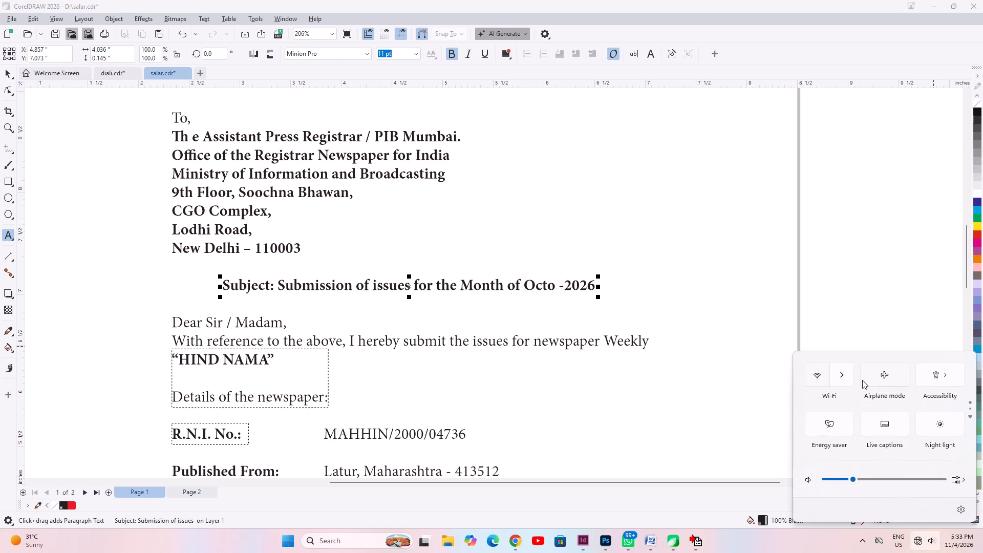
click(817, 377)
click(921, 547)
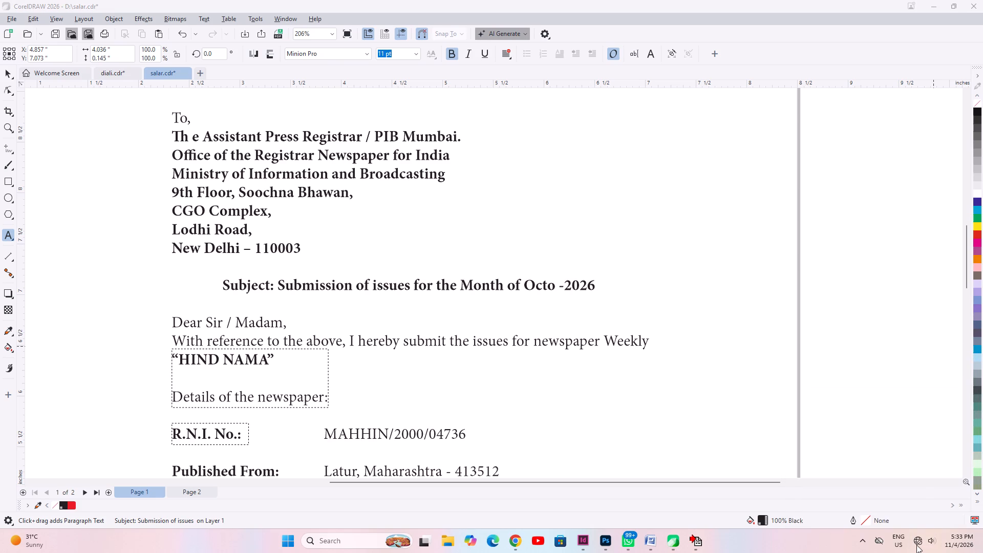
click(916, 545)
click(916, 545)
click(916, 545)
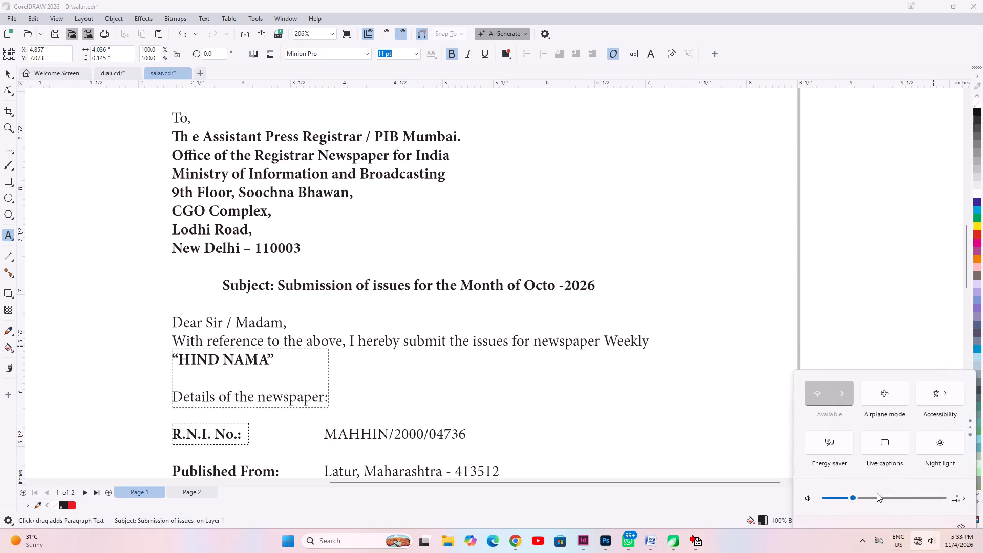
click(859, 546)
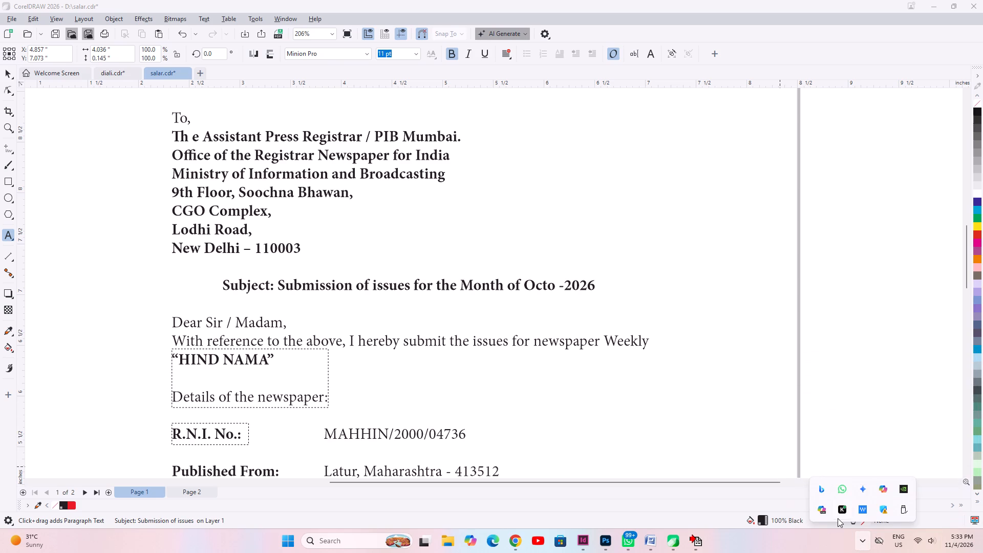
Look up October 2026 in the system calendar.
click(958, 546)
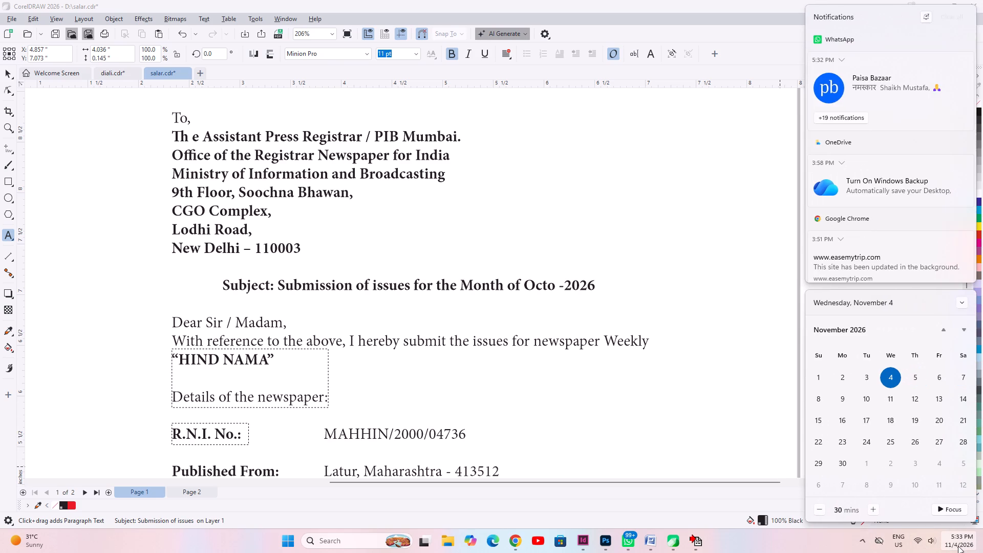
click(943, 329)
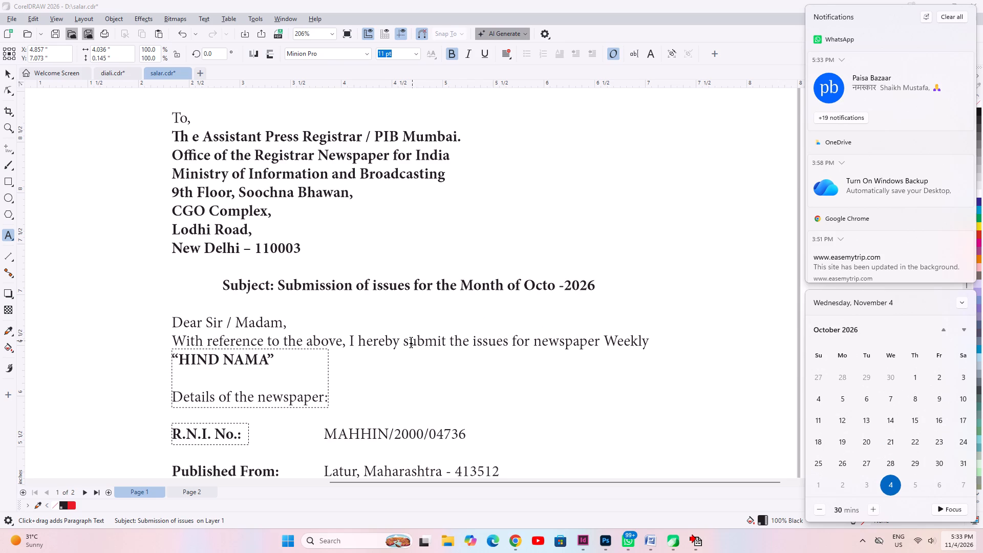
Complete the month in the subject line by adding "ber" so it reads "October".
click(542, 280)
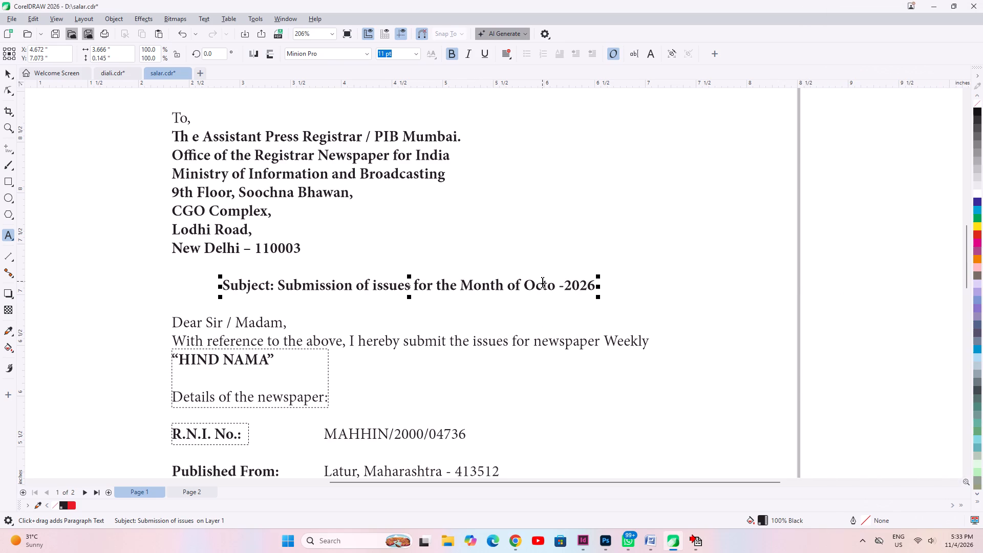
key(Right)
key(Right)
text(ber)
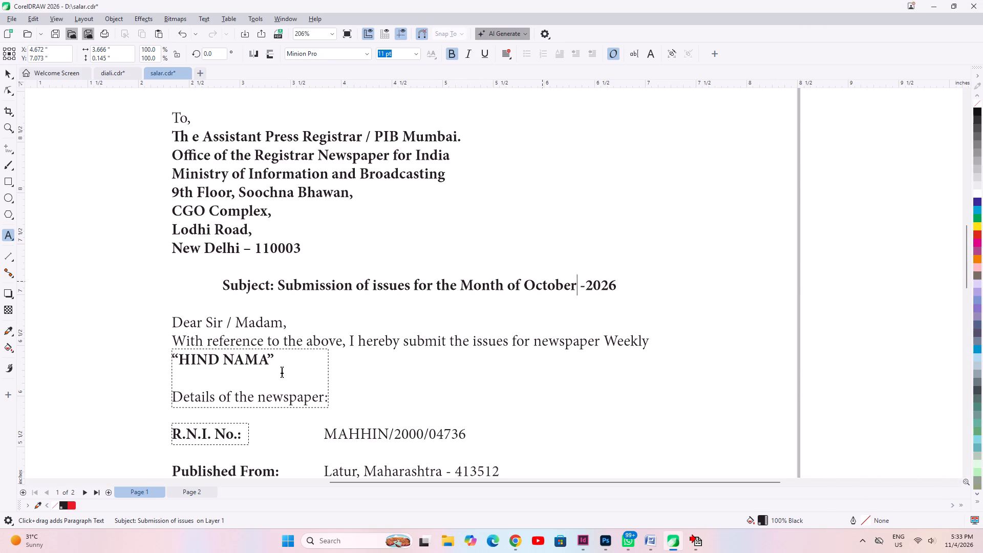
Review the newspaper details and issue details sections below the subject line.
scroll(284, 202, down, 3)
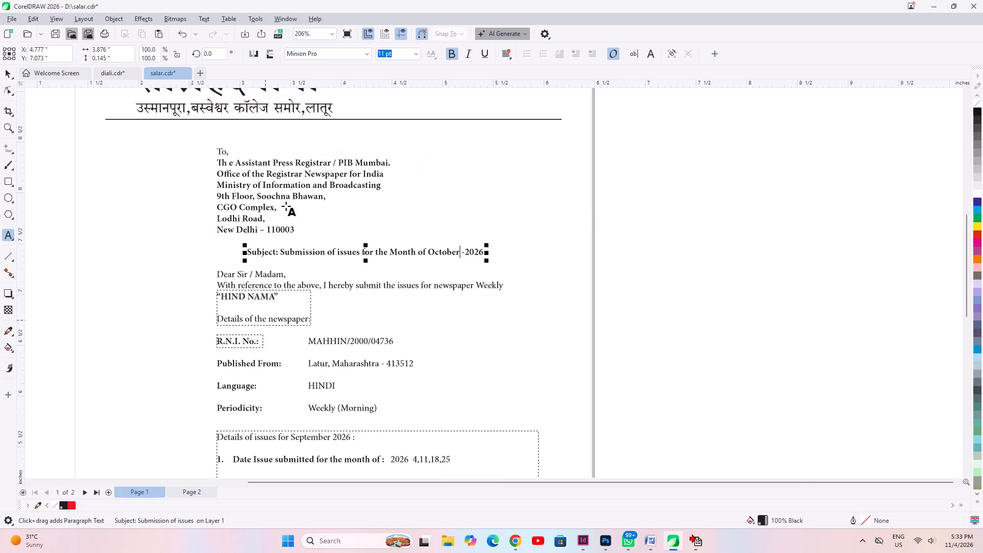
scroll(286, 206, down, 2)
scroll(335, 403, up, 2)
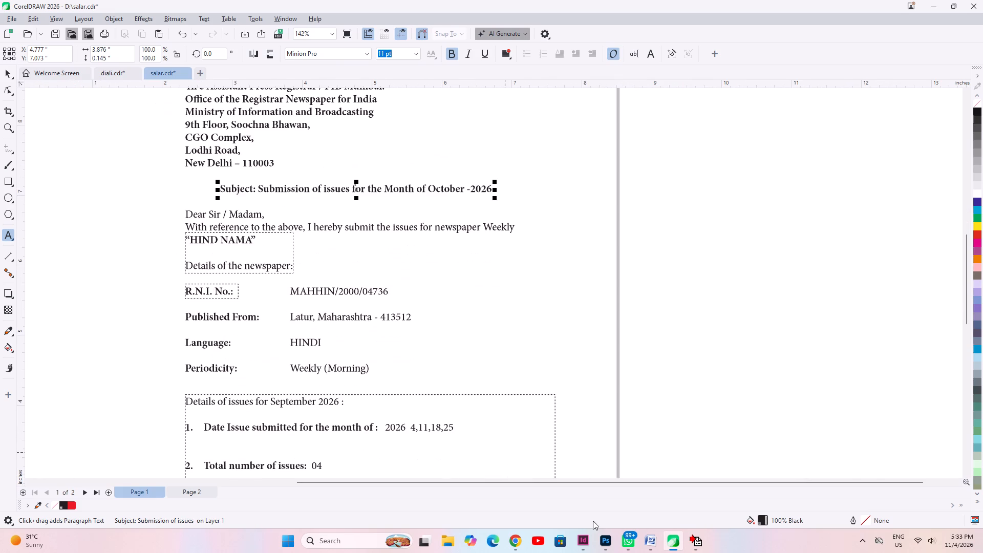
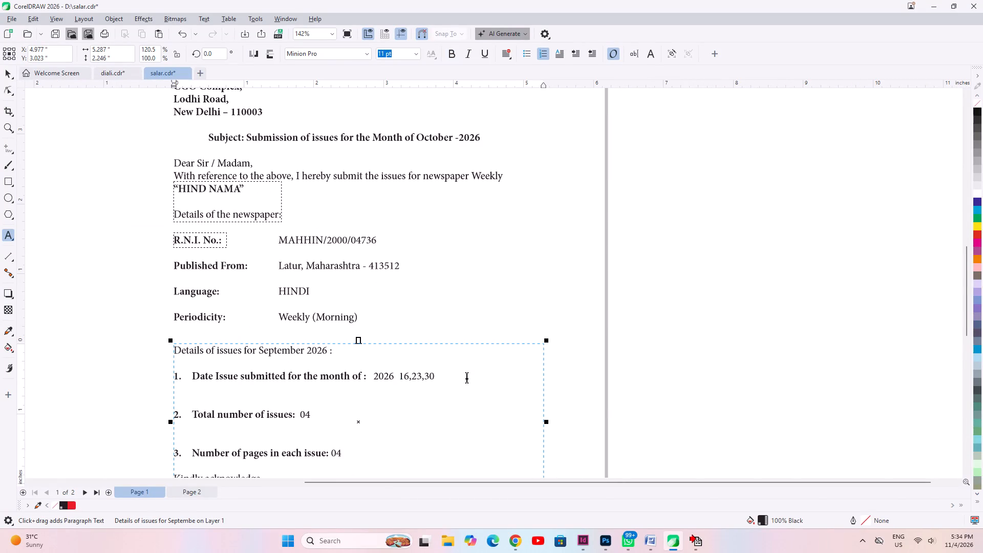
Replace the month in the "Details of issues for" line with "October".
click(276, 345)
key(Left)
key(Left)
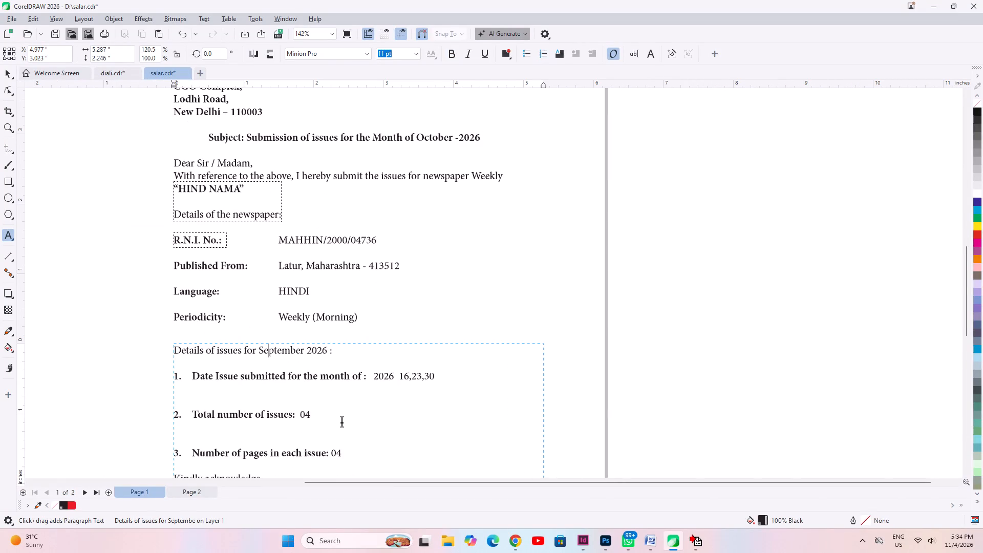
key(Left)
key(Left)
key(shift+Right)
key(shift+Right)
key(shift+Right)
key(shift+Right)
key(shift+Right)
key(shift+Right)
key(shift+Right)
key(shift+Right)
key(shift+Right)
key(shift+Right)
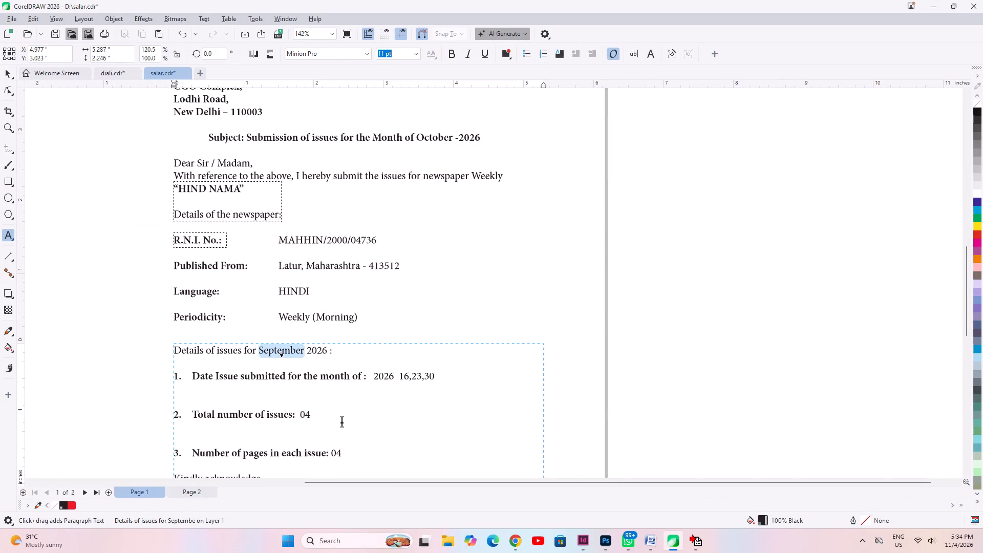
text(Octo)
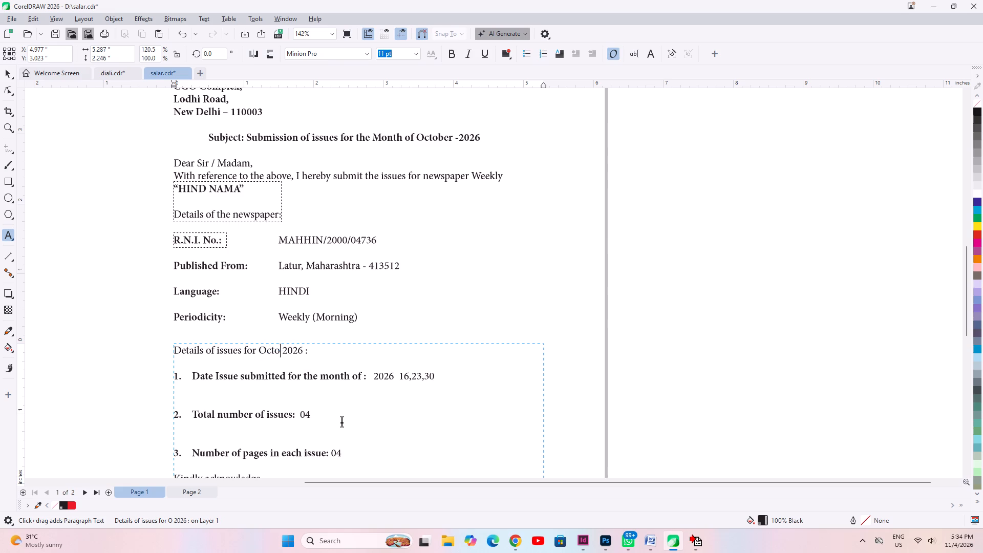
text(ber)
Set the total number of issues to 03 in item 2 of the issue details.
click(307, 417)
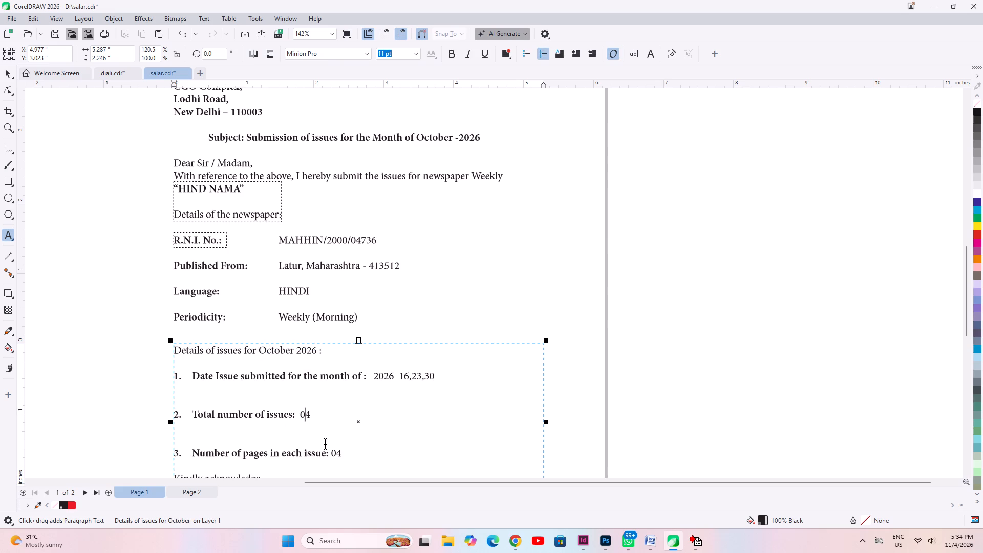
key(Right)
key(shift+Left)
key(3)
click(336, 456)
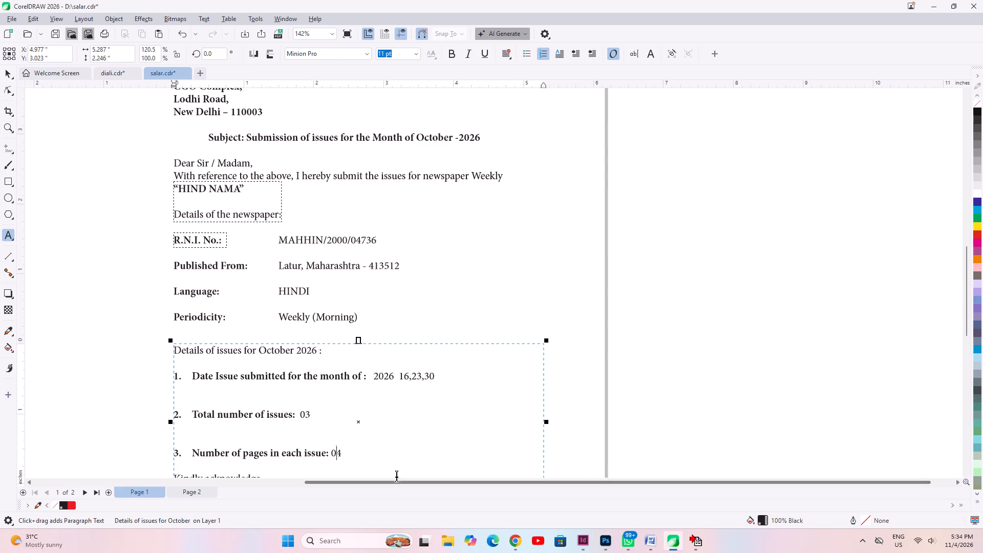
Set the print job to page 1 only with 2 copies, apply it, and open the print preview.
scroll(342, 302, down, 1)
scroll(342, 346, down, 3)
scroll(340, 400, down, 2)
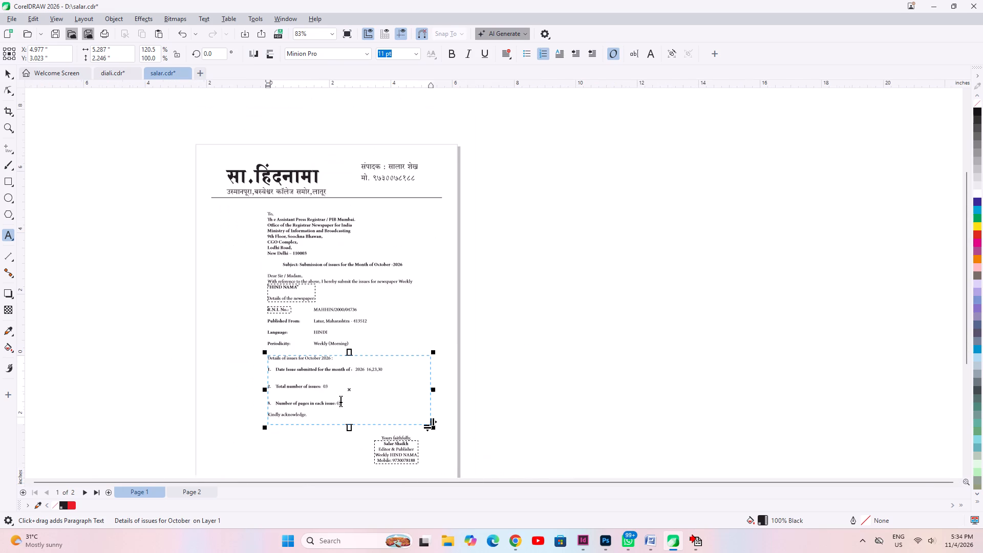
click(4, 72)
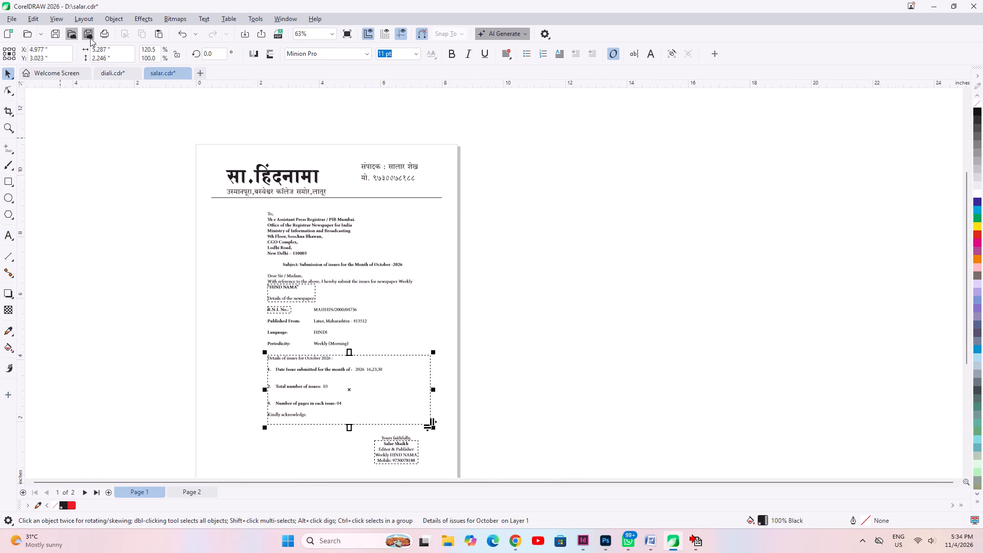
click(102, 35)
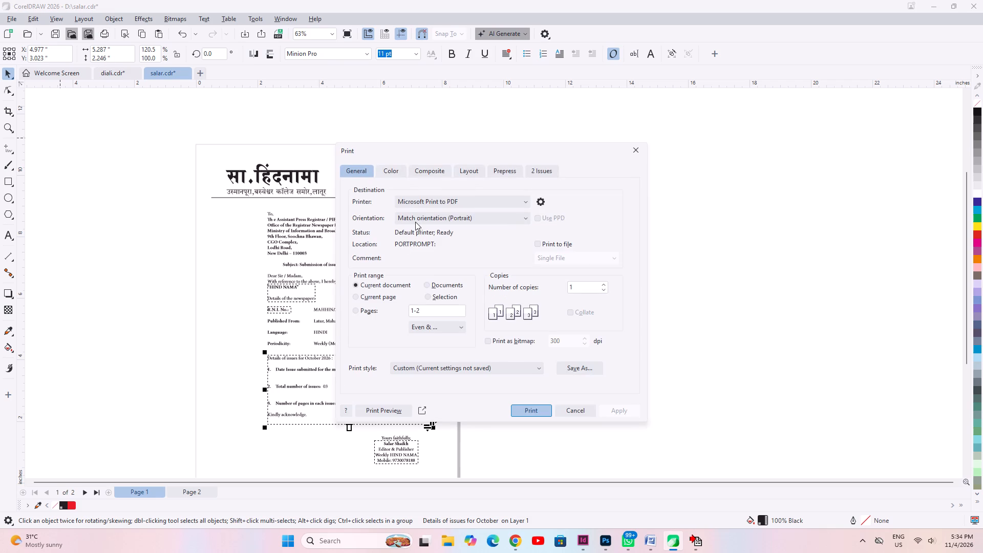
drag(430, 312, 343, 312)
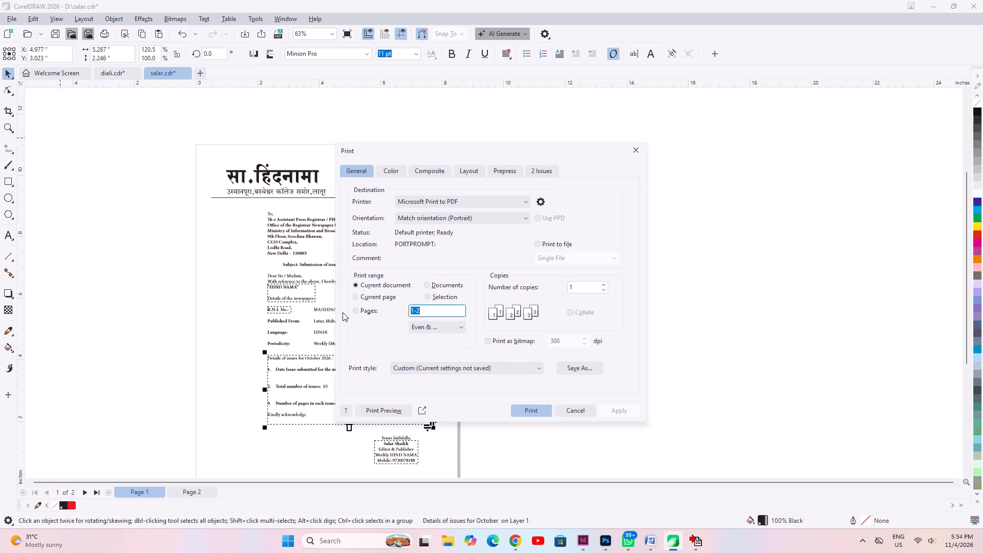
drag(343, 312, 343, 312)
key(1)
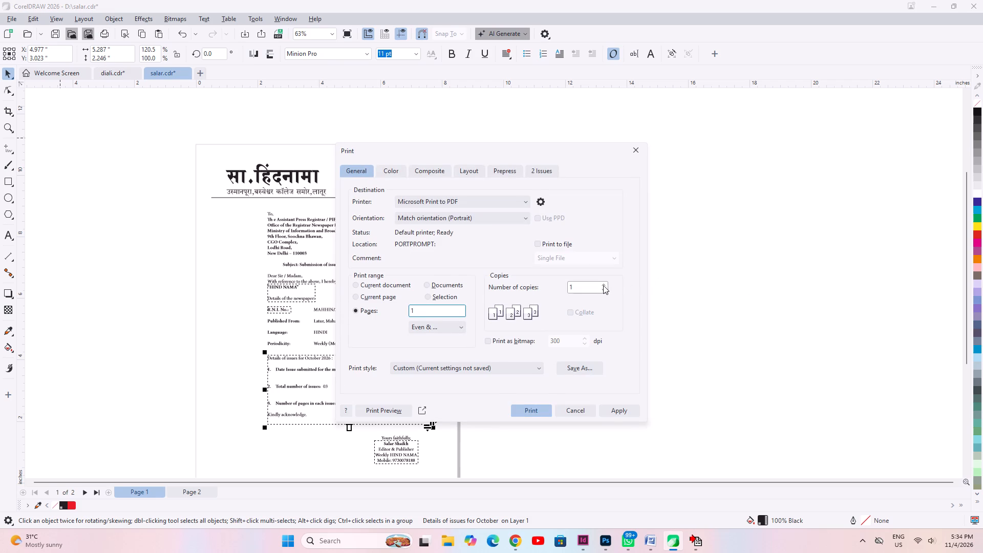
click(603, 285)
click(626, 403)
click(627, 413)
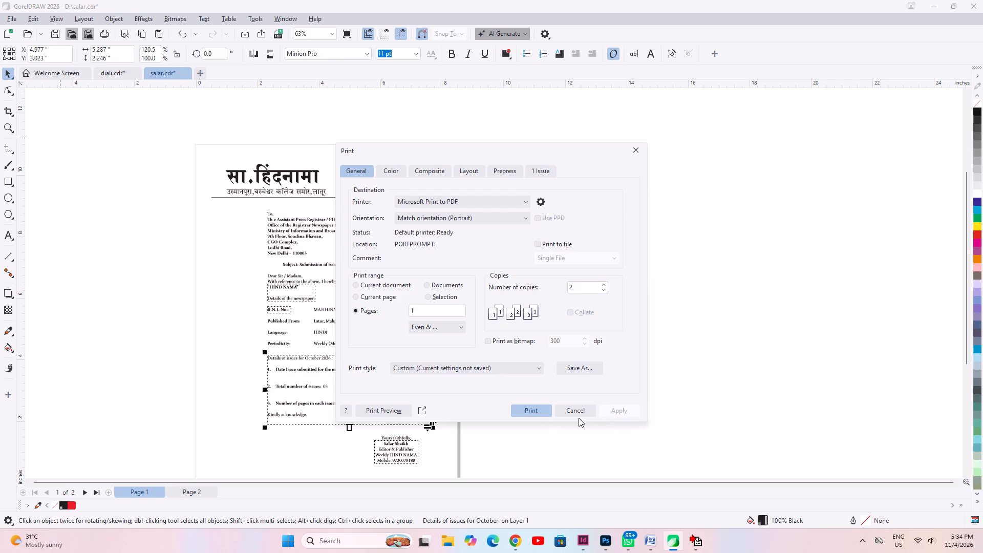
click(368, 412)
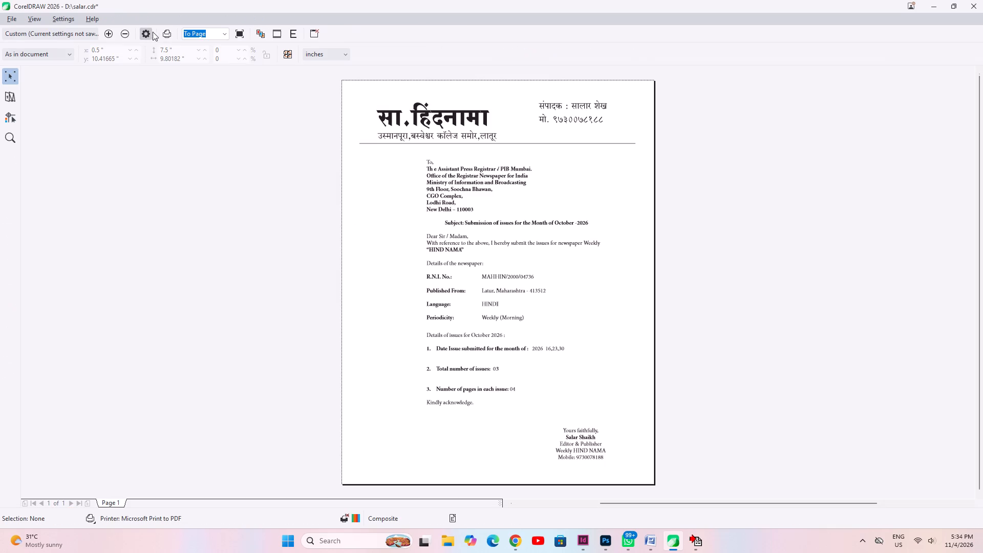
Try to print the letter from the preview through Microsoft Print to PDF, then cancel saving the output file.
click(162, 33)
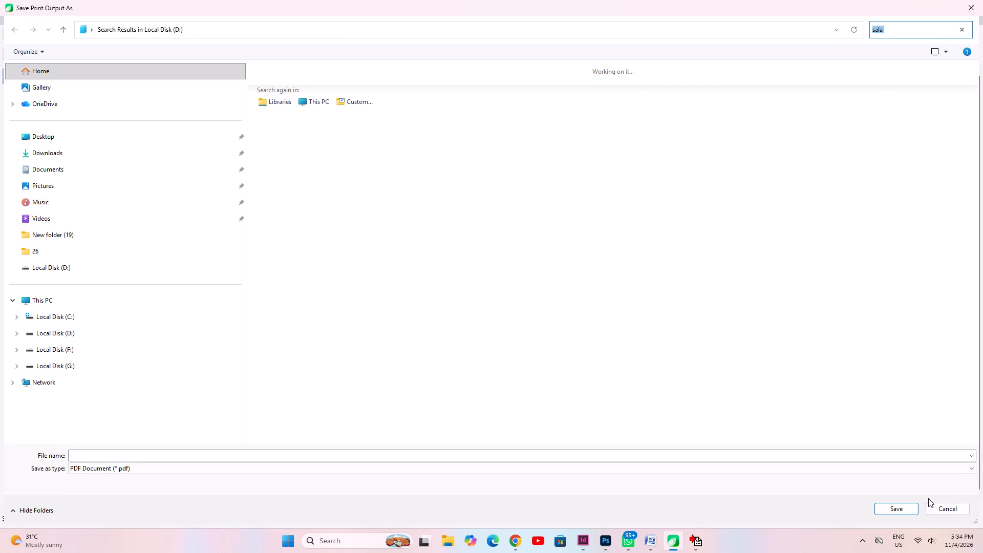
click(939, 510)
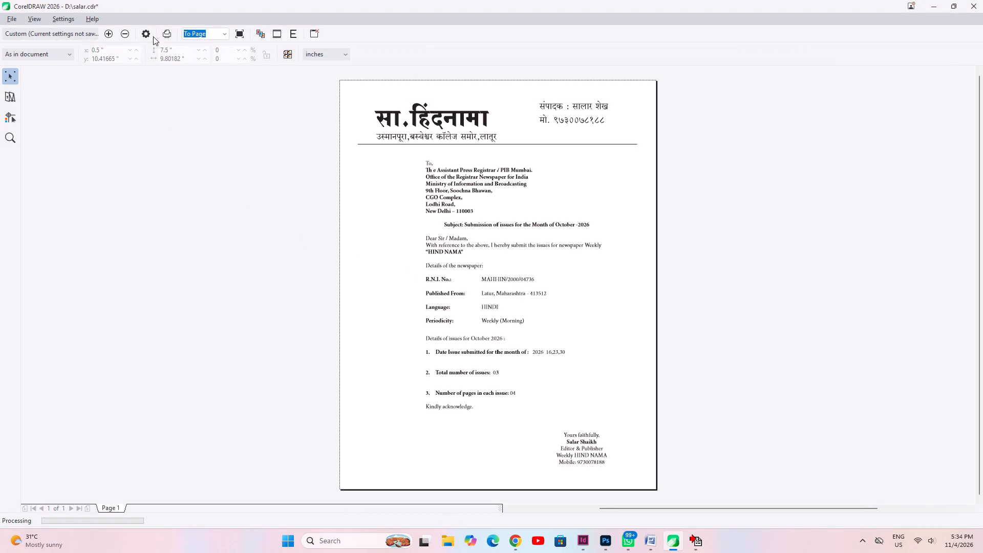
Open the print options from the preview and bring up the choice of destination printers.
click(149, 36)
click(462, 204)
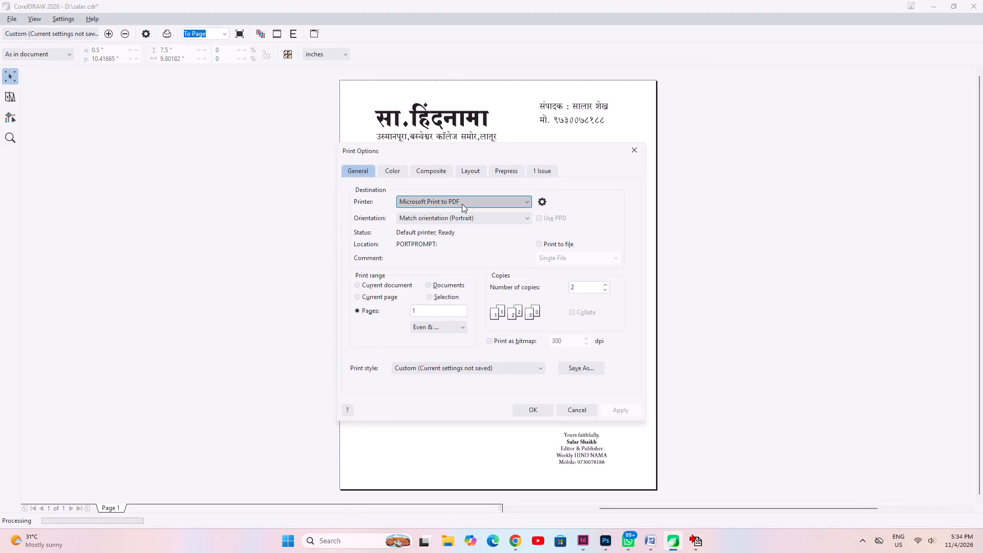
Set the destination printer to Hewlett-Packard HP LaserJet 3055 with 2 copies and apply the print options.
click(462, 250)
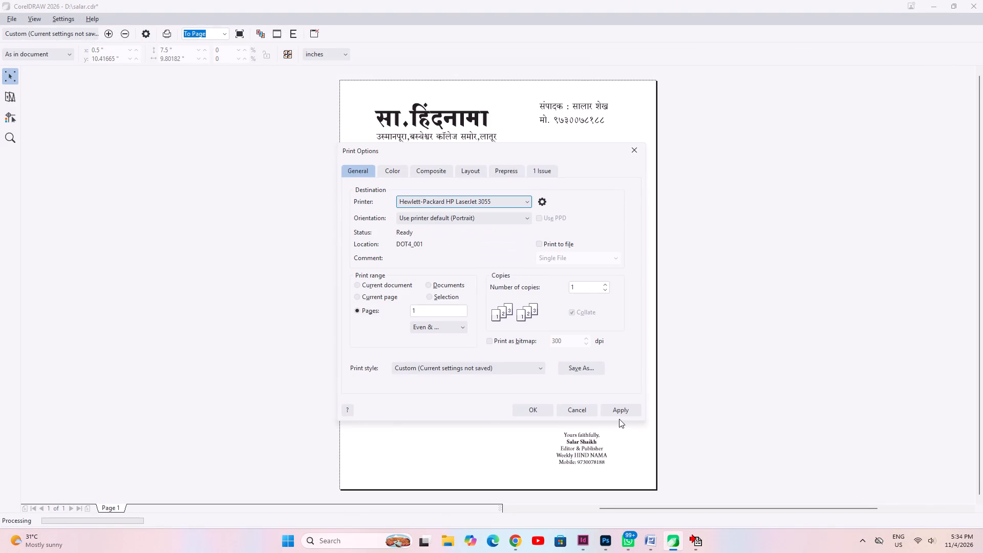
click(619, 412)
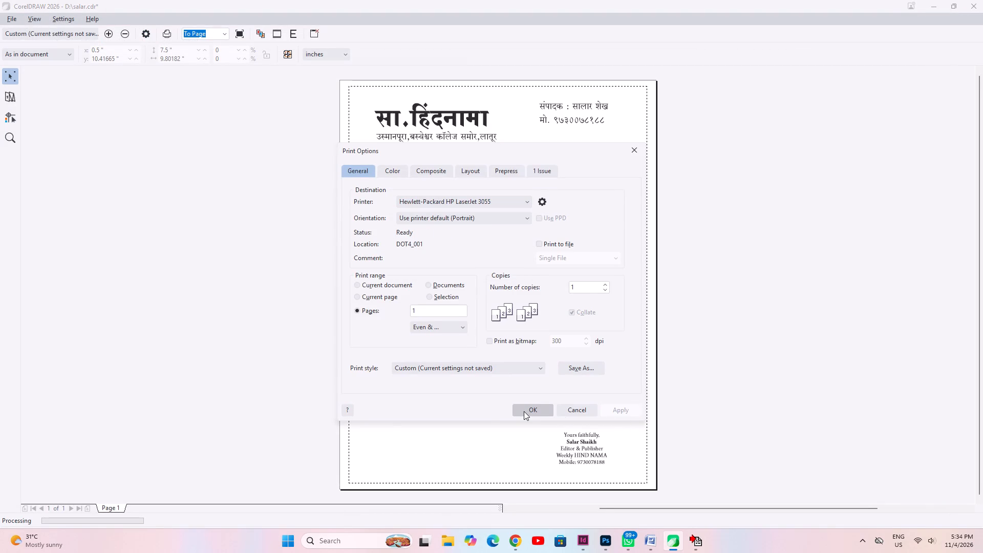
click(605, 284)
click(625, 408)
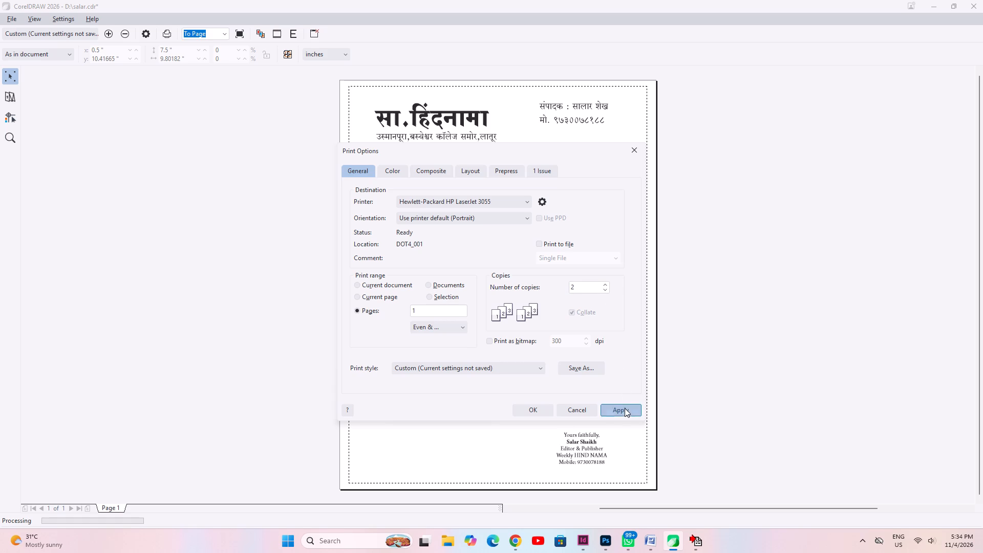
click(532, 413)
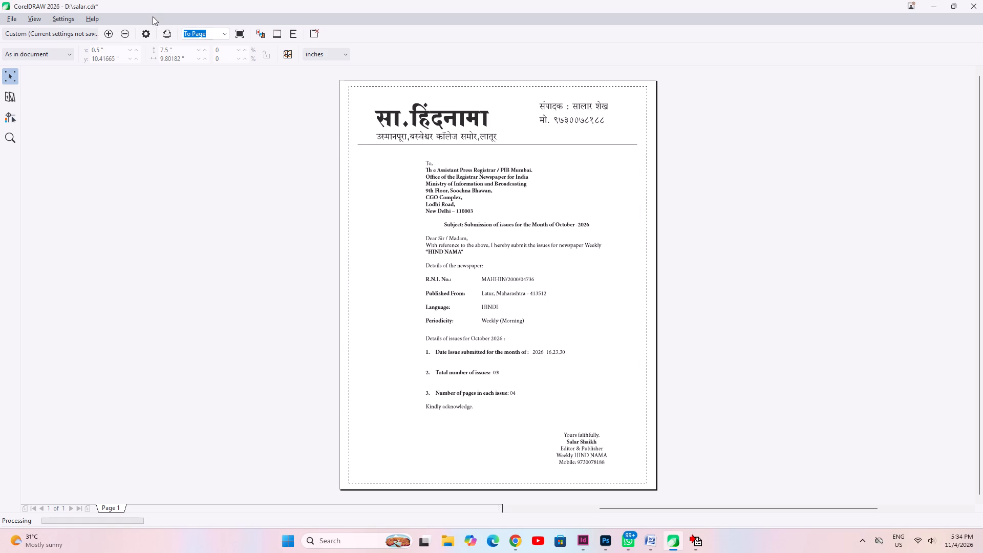
Print the October 2026 issue-submission letter from the preview.
click(166, 36)
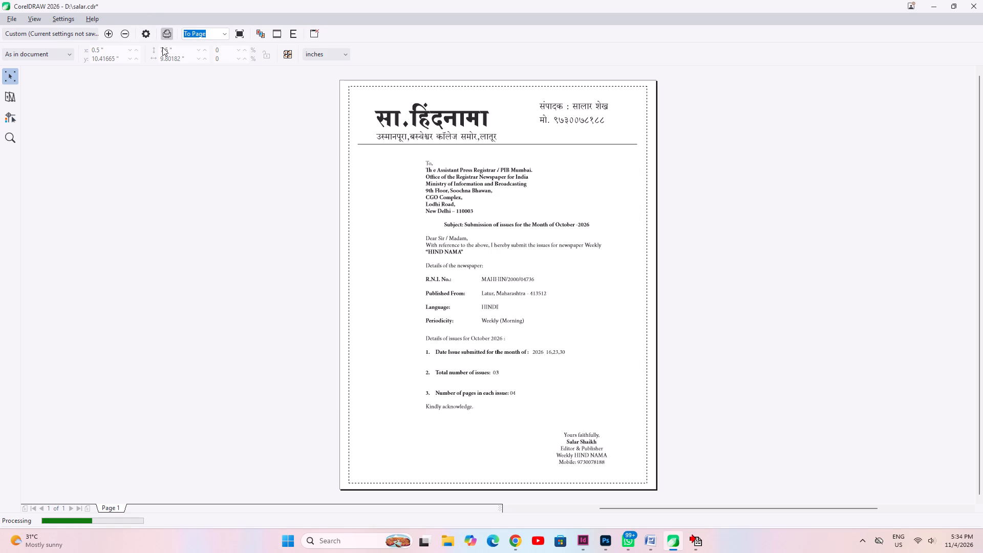
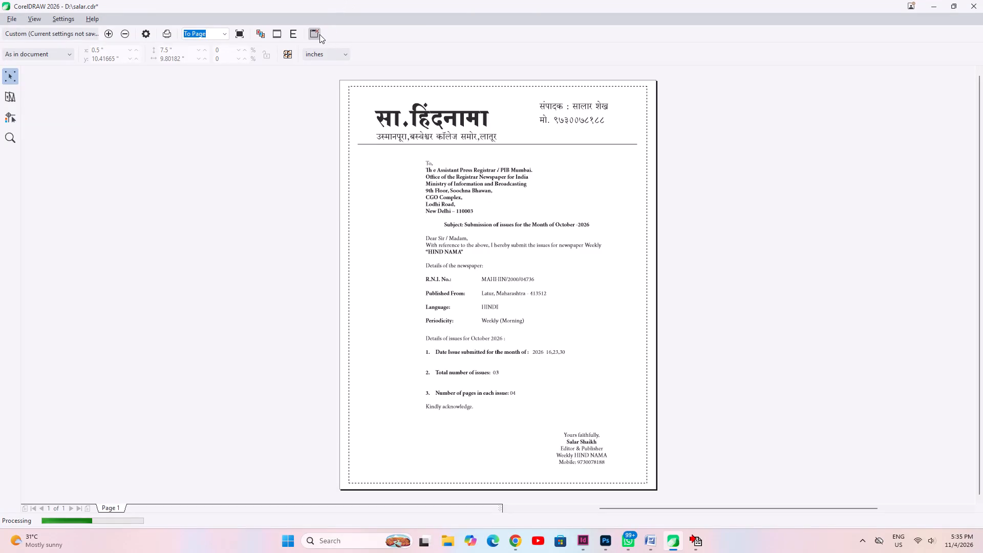
Close the print preview of the Hind Nama letter.
click(317, 34)
Start opening another drawing and browse to the DISHA SHODH folder inside paper job on drive D.
click(25, 33)
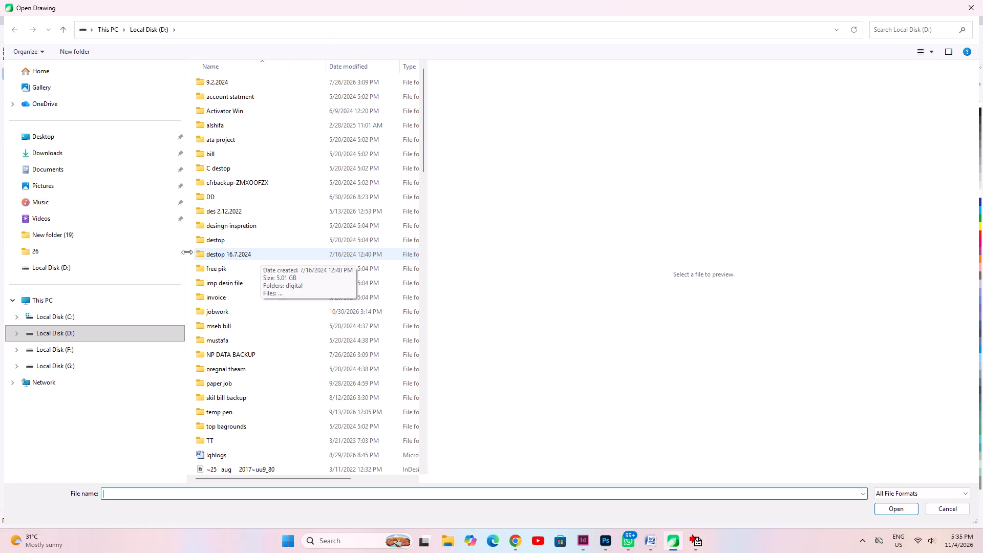
double_click(229, 379)
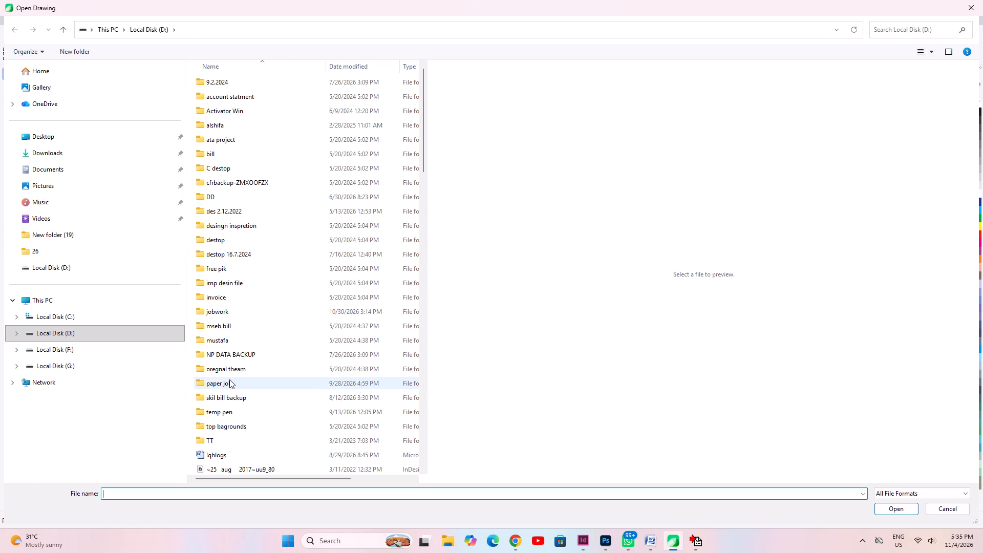
click(210, 240)
text(di)
key(Return)
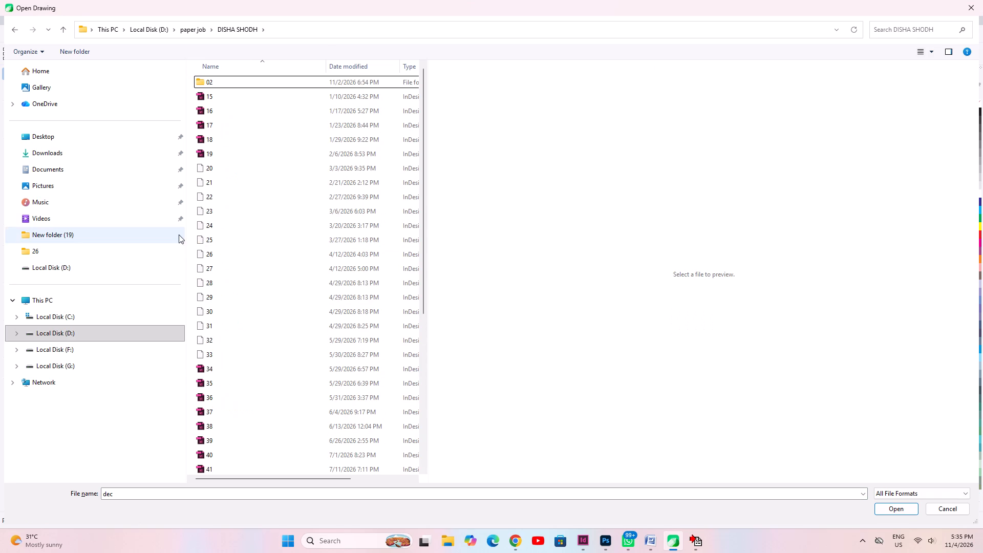
double_click(228, 79)
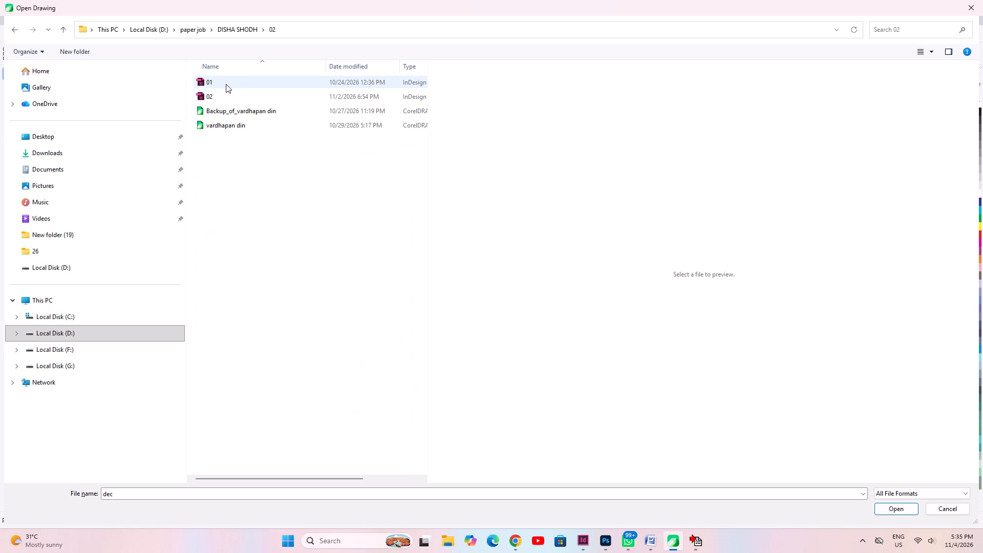
click(60, 32)
Preview the CorelDRAW files in the DISHA SHODH folder and open the advert drawing.
scroll(371, 393, down, 5)
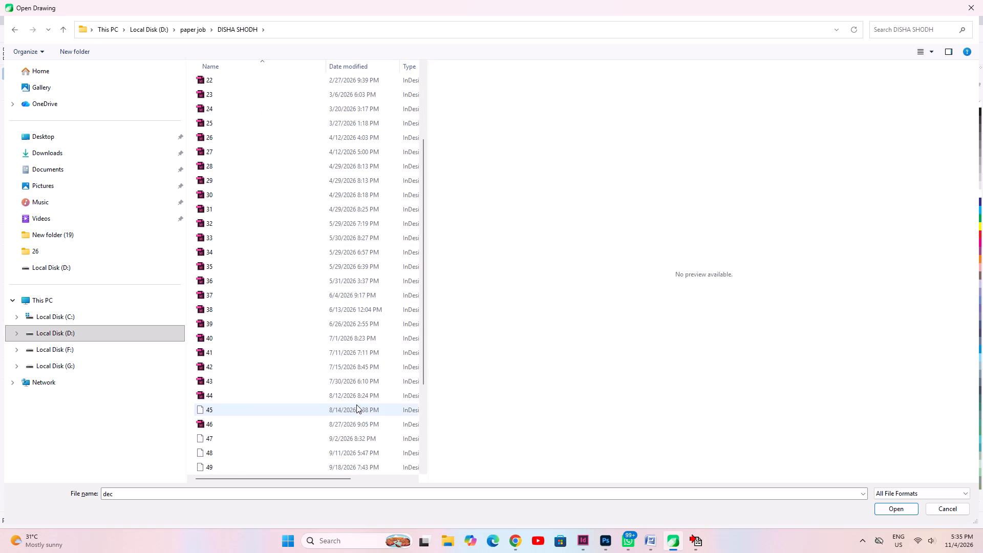
scroll(356, 405, down, 4)
scroll(295, 467, down, 4)
click(223, 464)
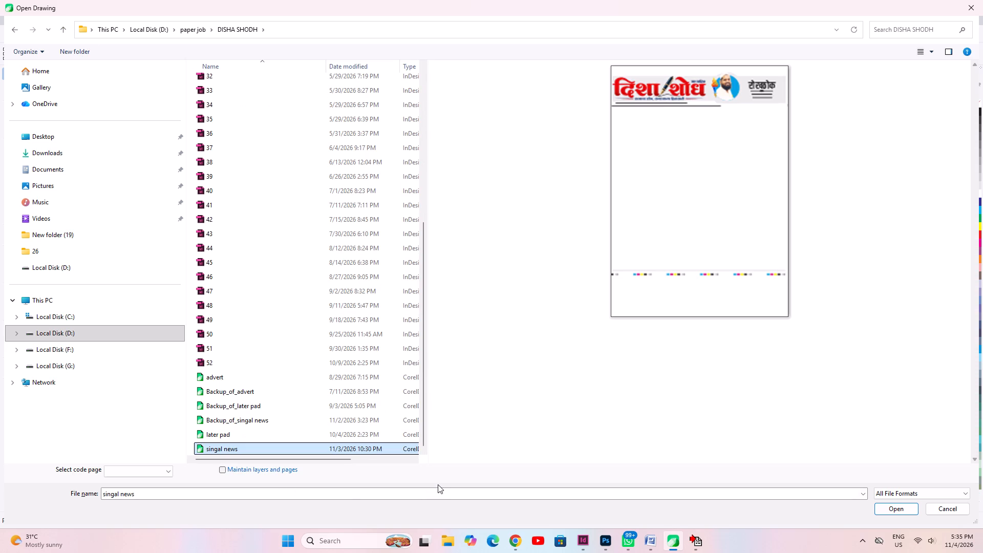
key(Up)
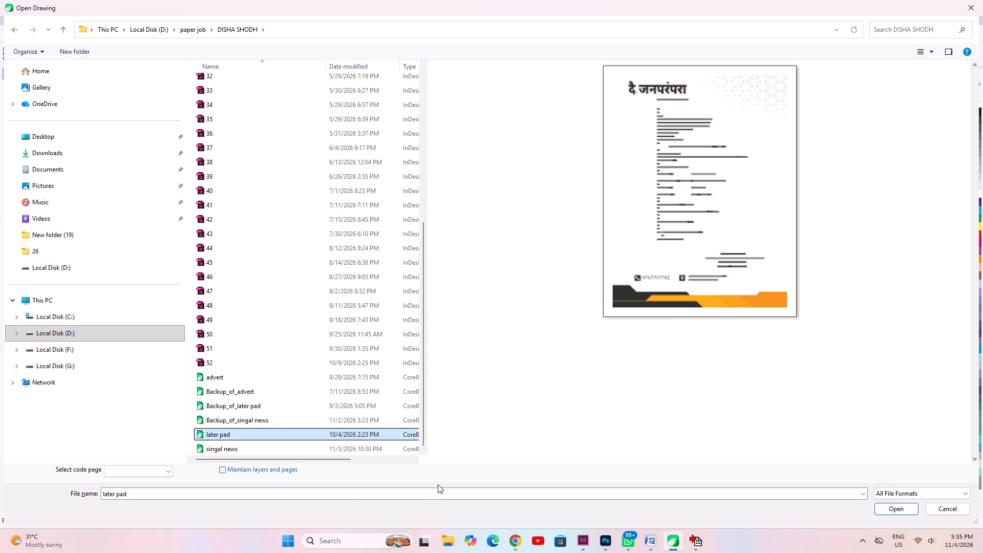
key(Up)
key(Up)
key(Up)
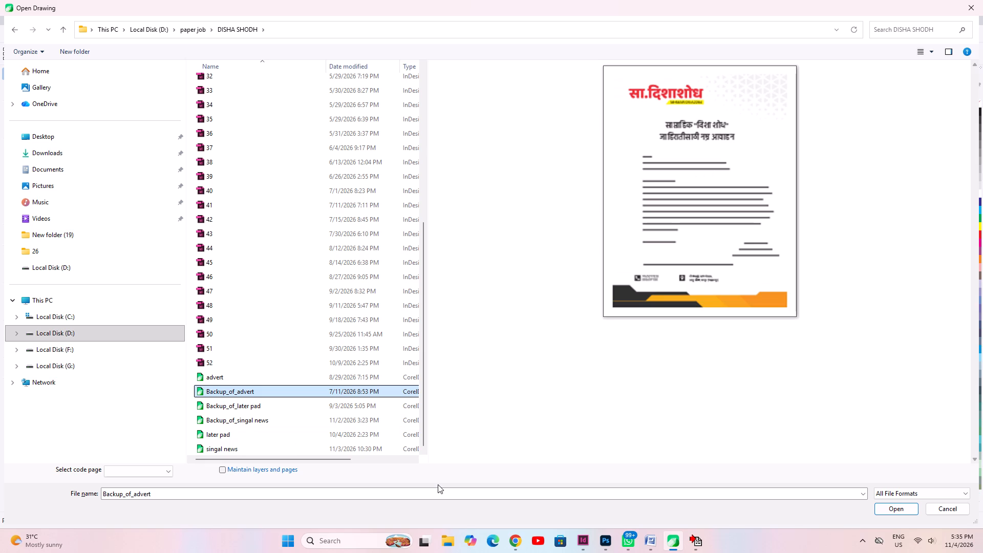
key(Up)
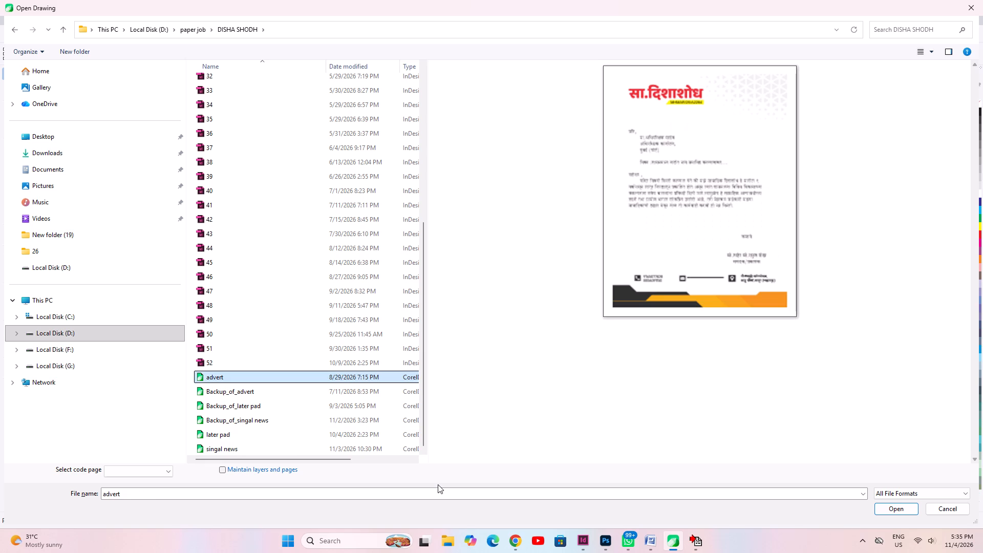
key(Down)
key(Up)
key(Return)
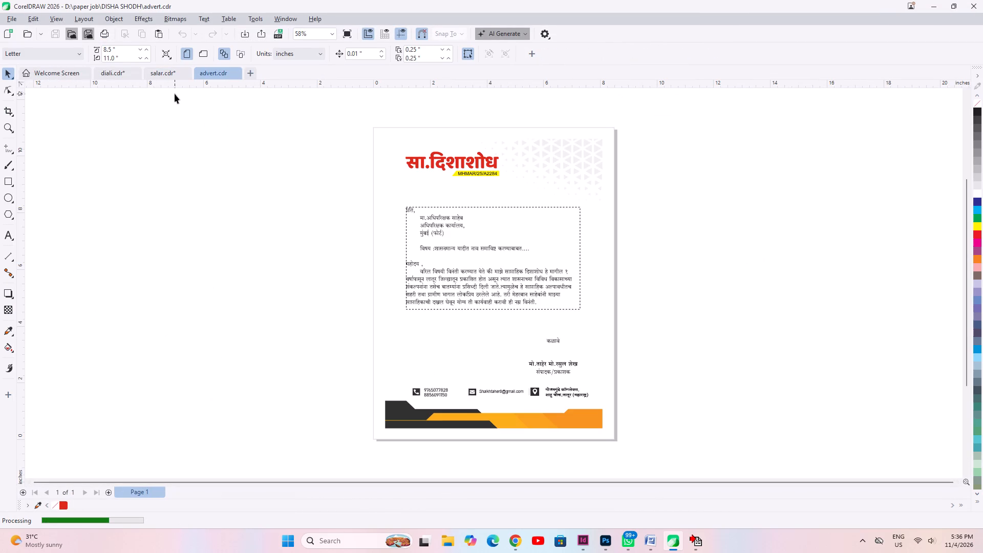
Select the whole Disha Shodh letter in advert.cdr and copy it.
click(190, 253)
click(507, 252)
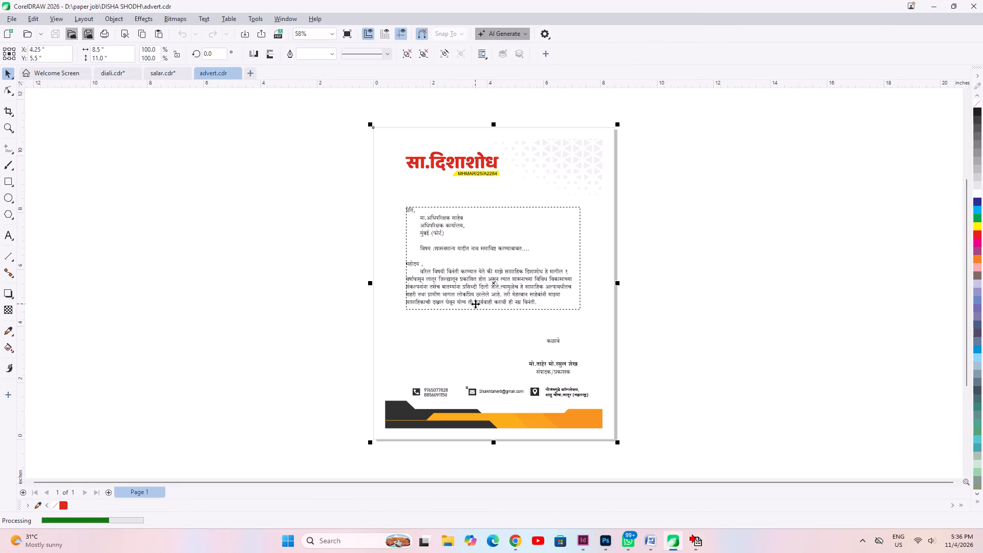
click(663, 436)
drag(655, 473, 340, 91)
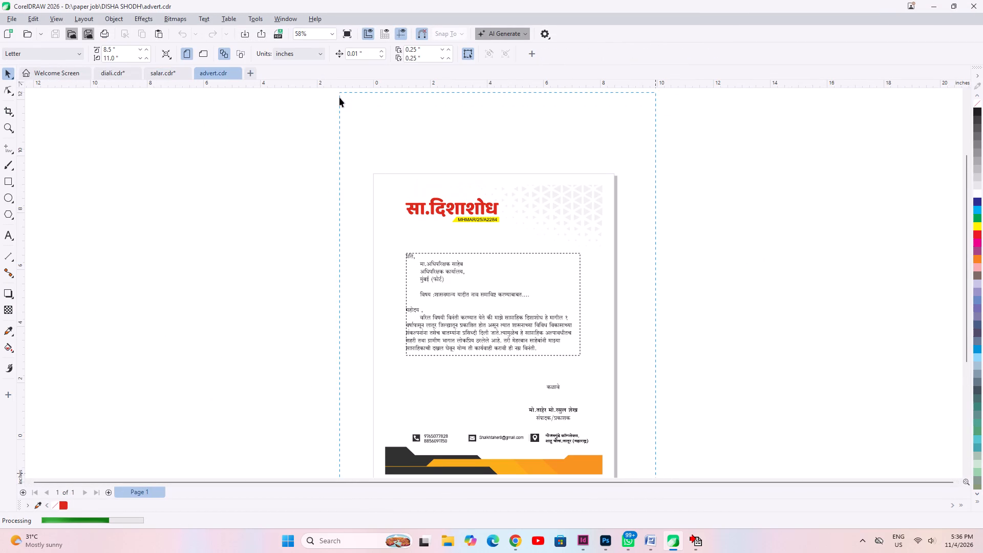
key(ctrl+c)
click(93, 338)
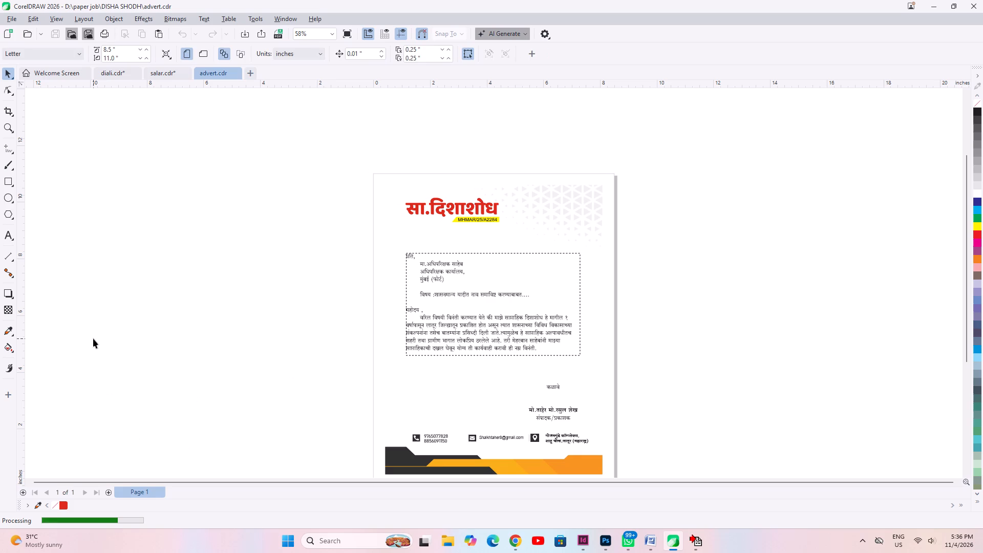
Create a new 210 × 297 mm CMYK document at 300 dpi and paste the copied Disha Shodh letter into it.
click(7, 33)
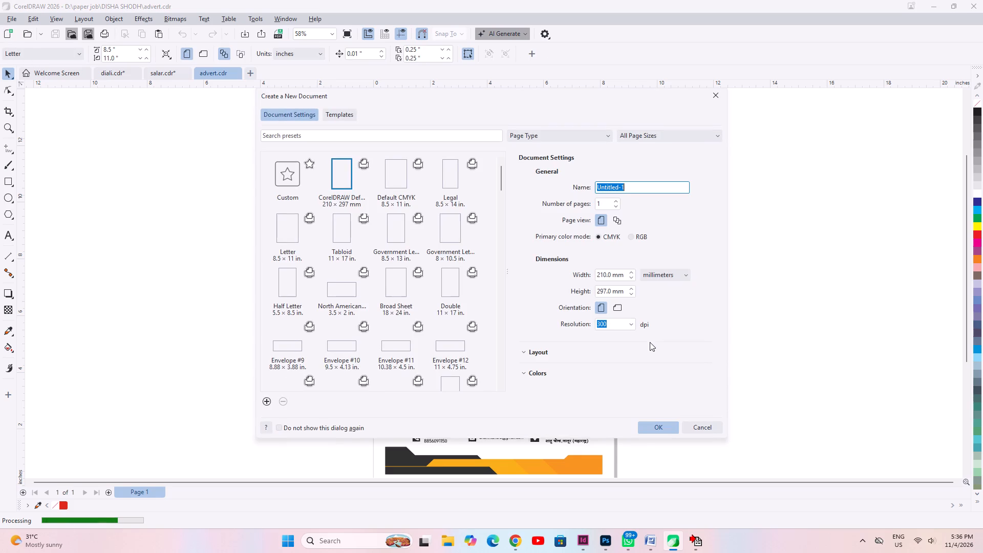
click(658, 438)
click(659, 429)
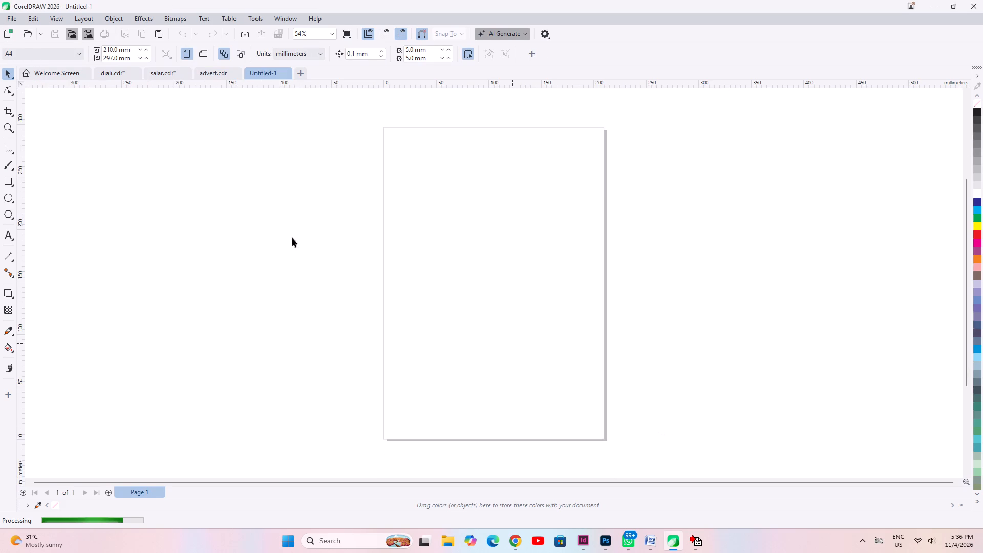
right_click(251, 182)
click(301, 261)
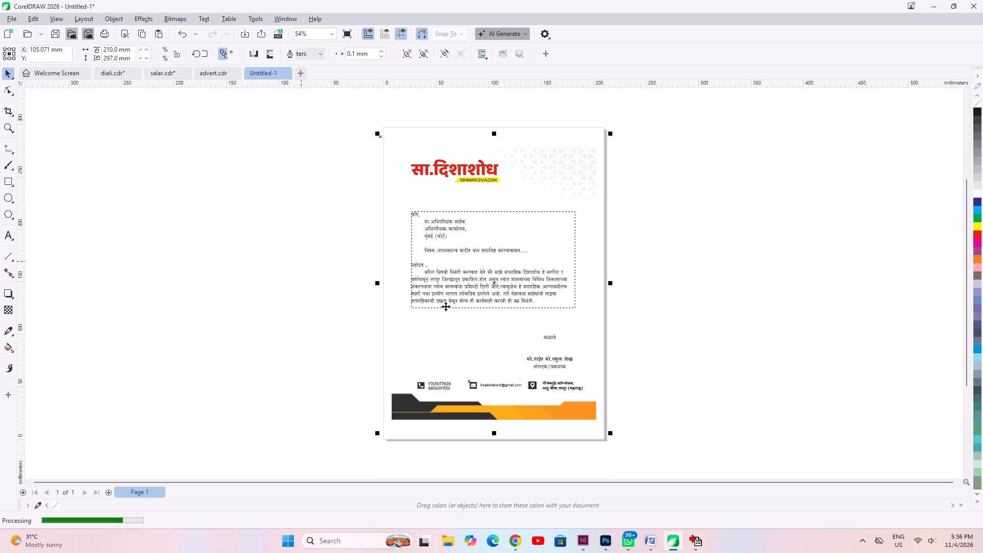
click(715, 331)
Ungroup all objects of the pasted Disha Shodh letter.
click(498, 245)
click(416, 51)
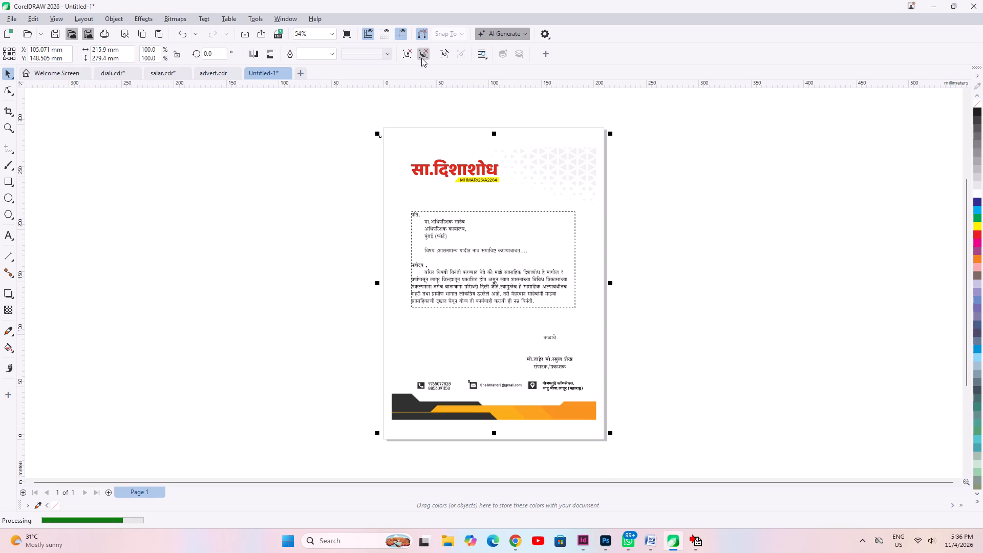
click(423, 56)
click(800, 331)
Delete the Marathi body text and the closing signature lines from the letter, keeping the header and footer artwork.
click(451, 292)
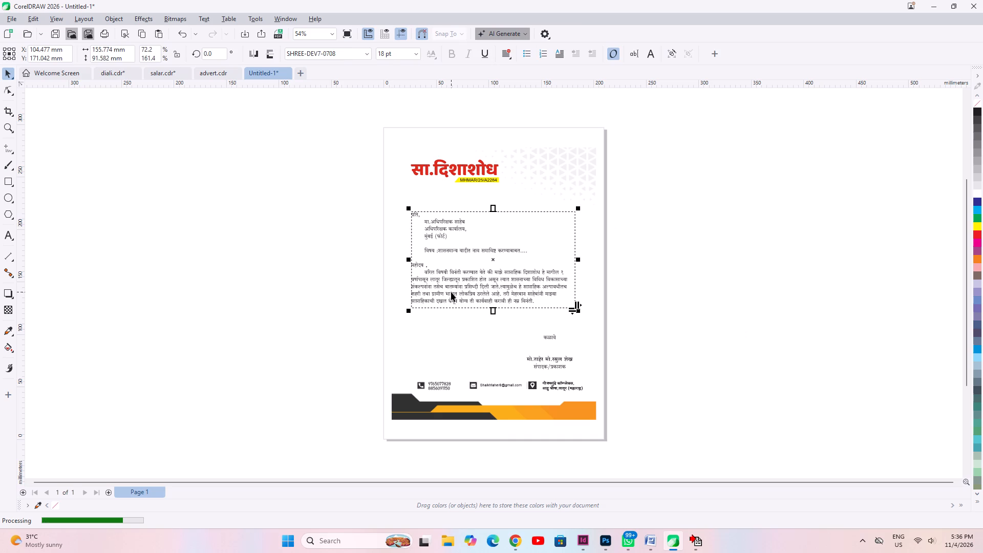
key(Delete)
drag(677, 269, 478, 378)
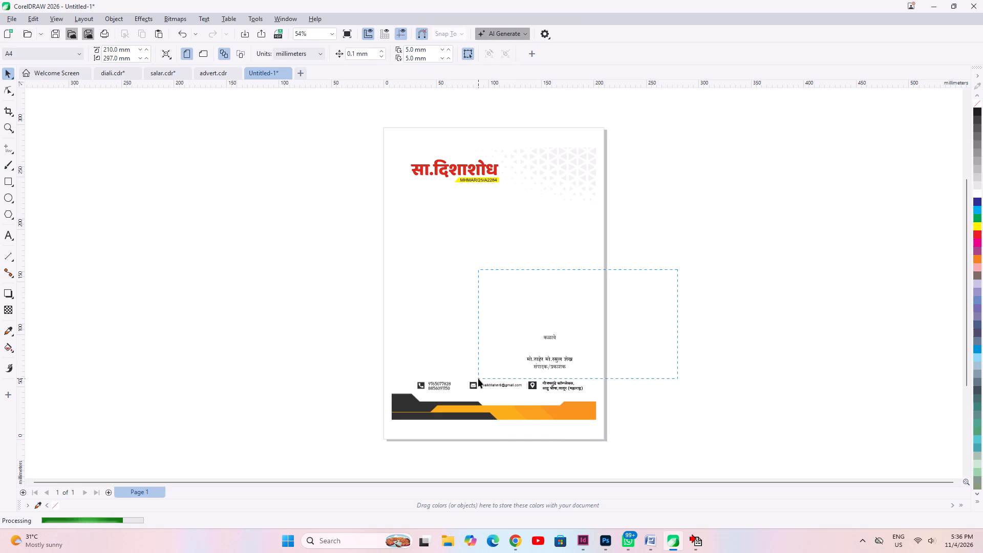
drag(478, 378, 478, 371)
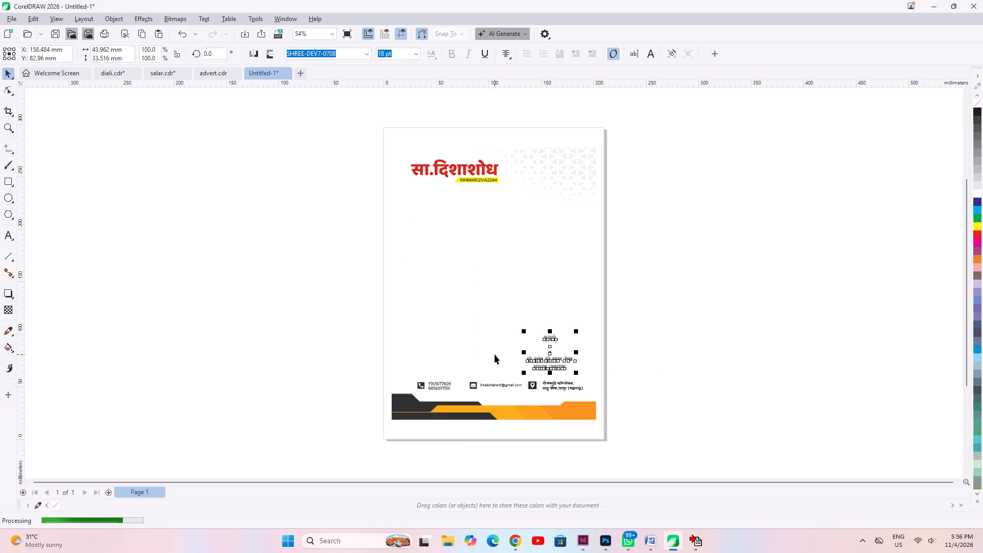
key(Delete)
click(693, 304)
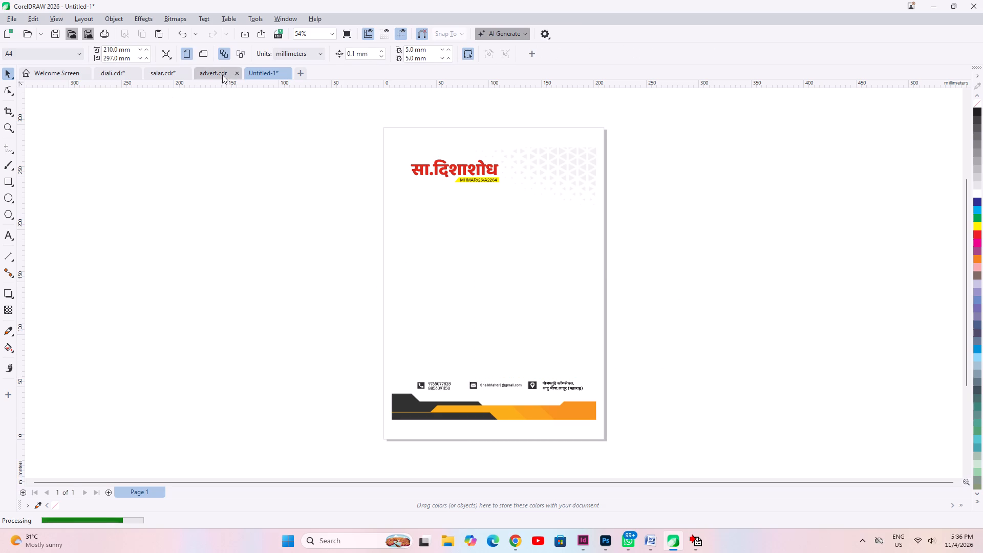
Open the later pad drawing from the DISHA SHODH folder.
click(26, 35)
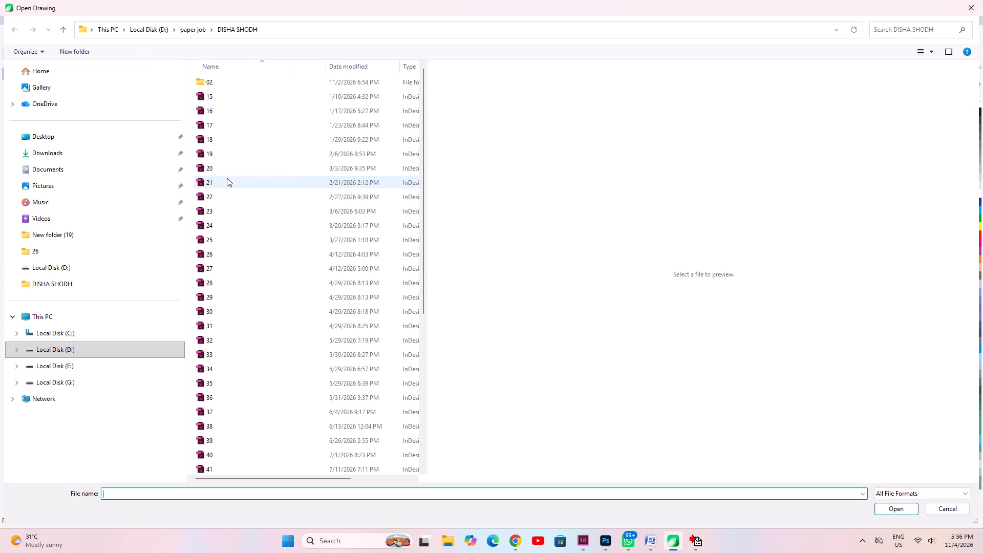
drag(429, 120, 432, 206)
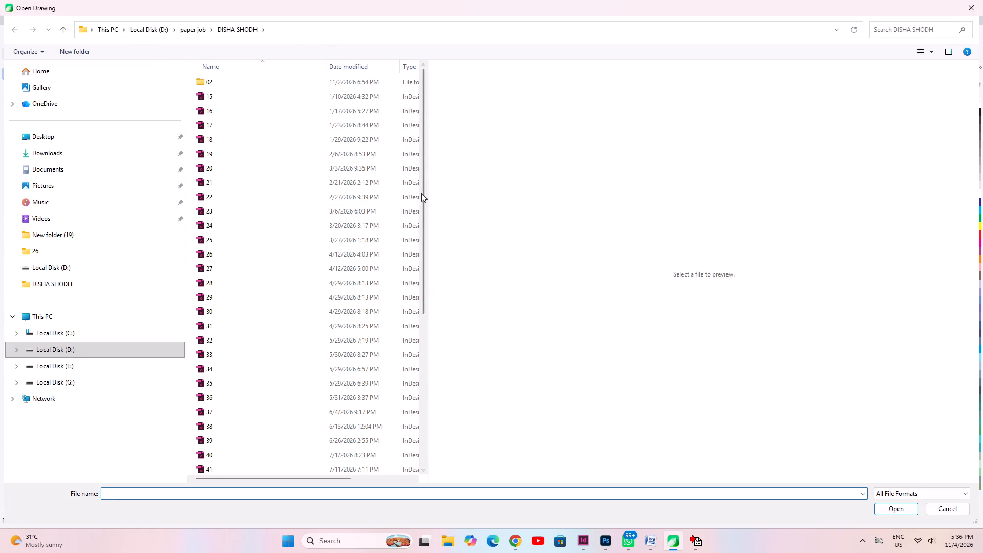
drag(421, 197, 429, 378)
click(257, 470)
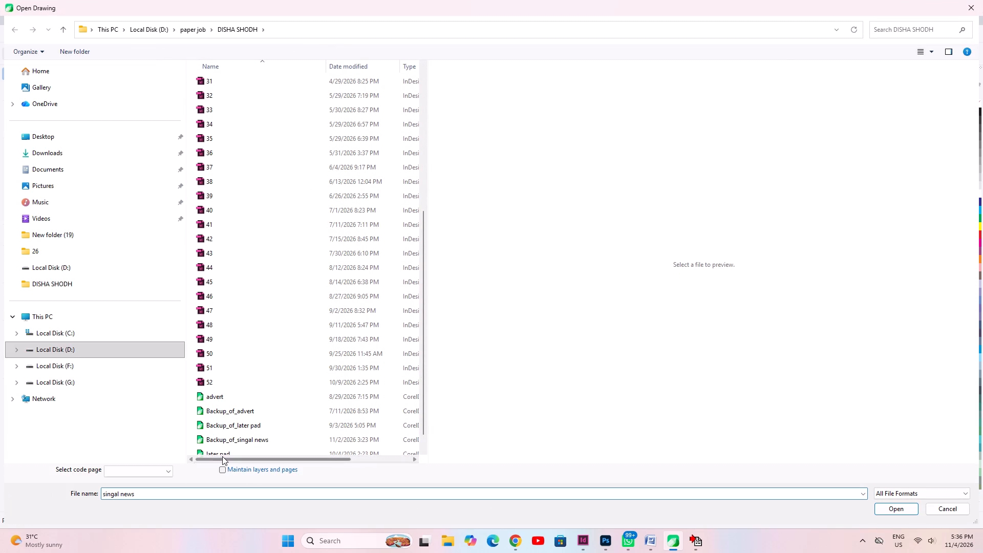
click(216, 449)
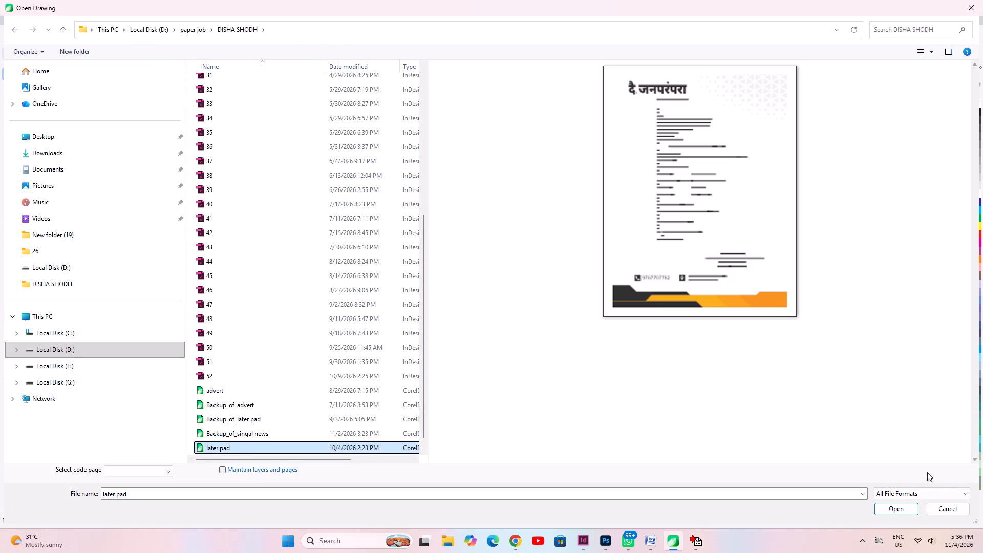
click(882, 512)
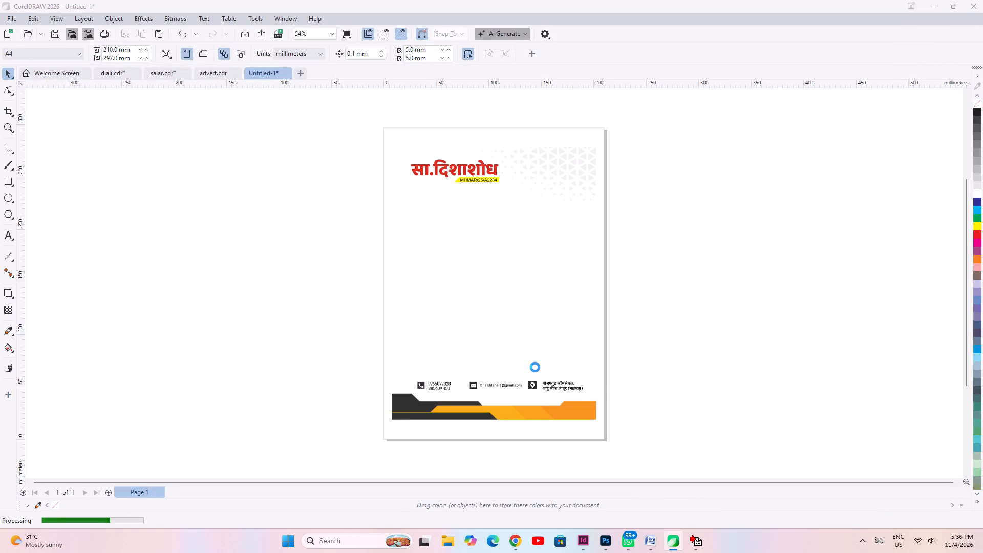
Ungroup all objects of the Dainik Janparampara letter in later pad.cdr.
scroll(538, 369, up, 4)
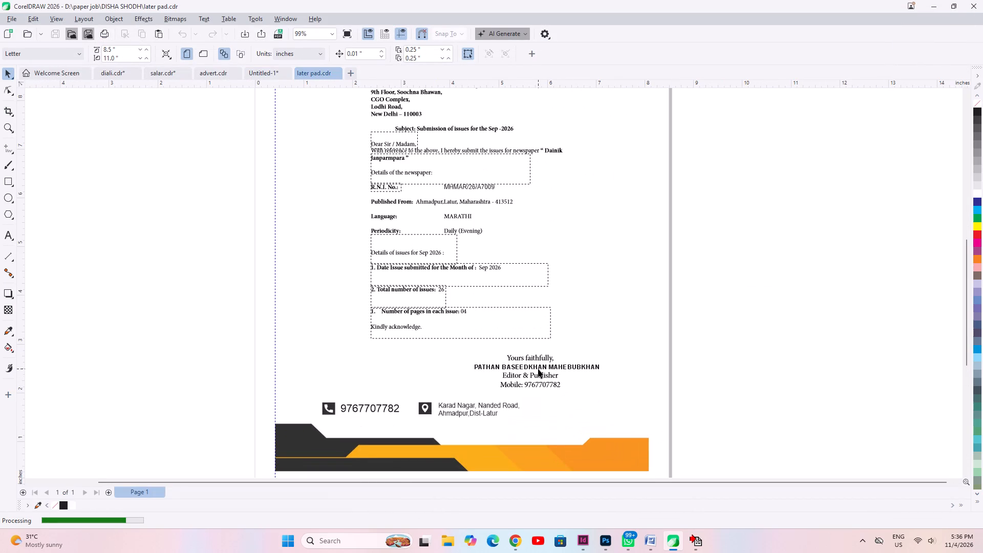
scroll(546, 399, down, 3)
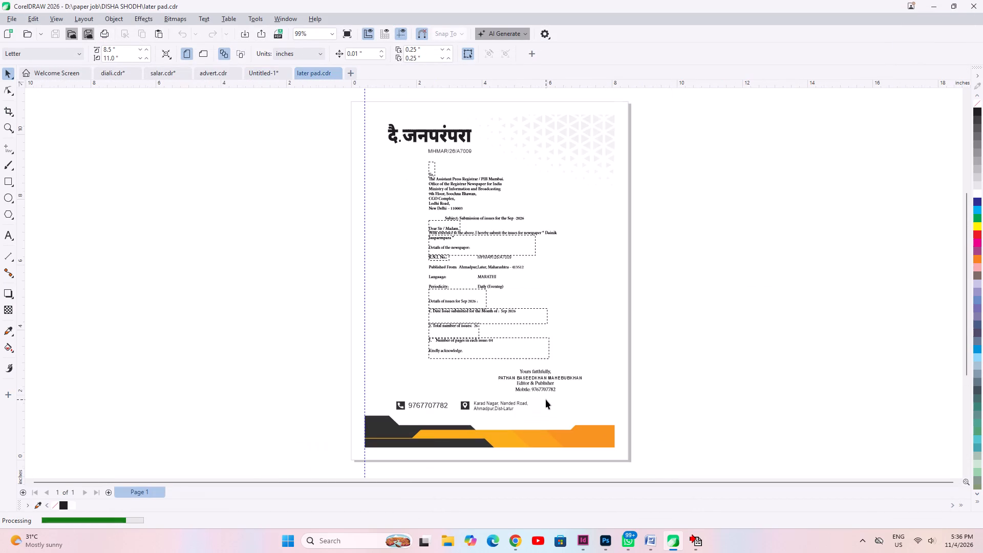
drag(308, 134, 219, 202)
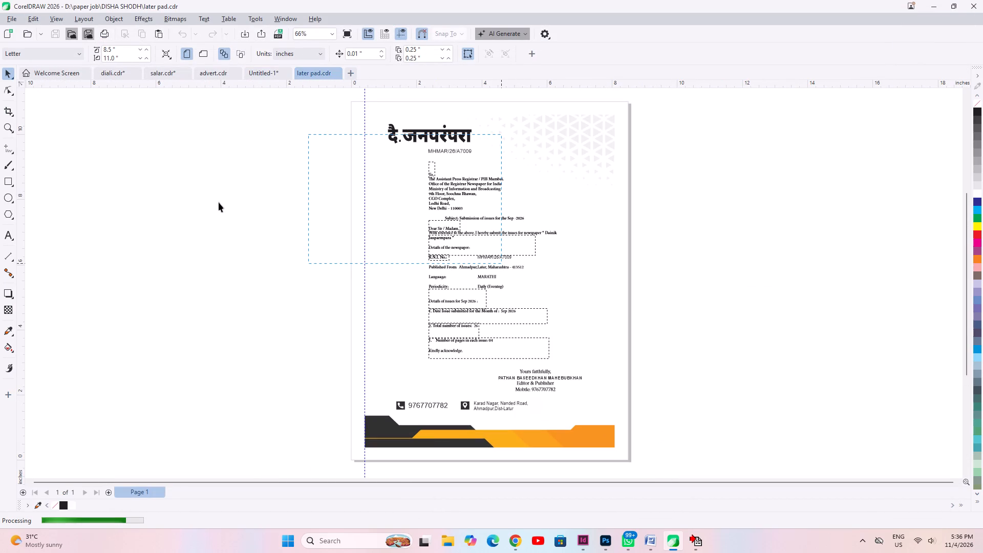
drag(219, 202, 227, 190)
click(342, 180)
drag(331, 144, 666, 365)
click(666, 365)
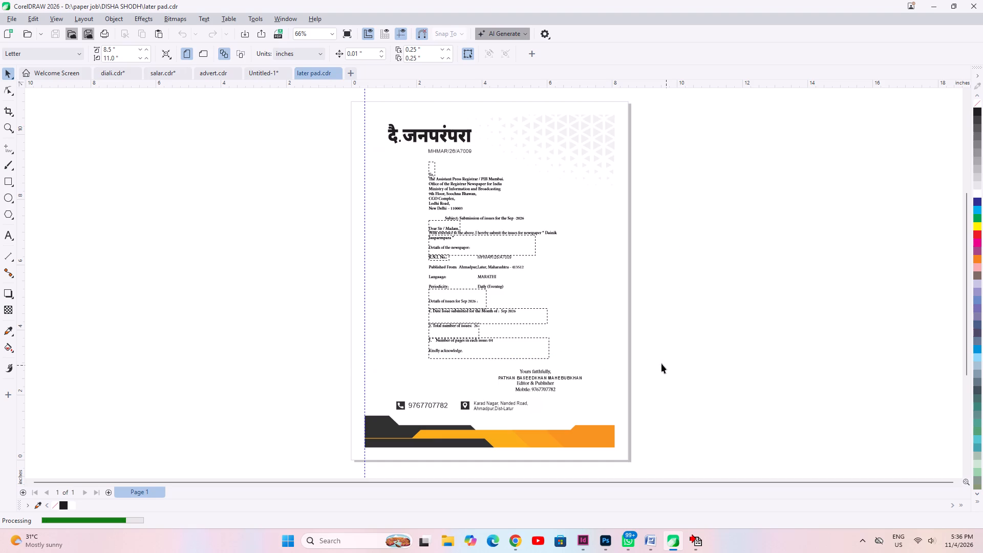
click(541, 325)
click(423, 51)
click(679, 353)
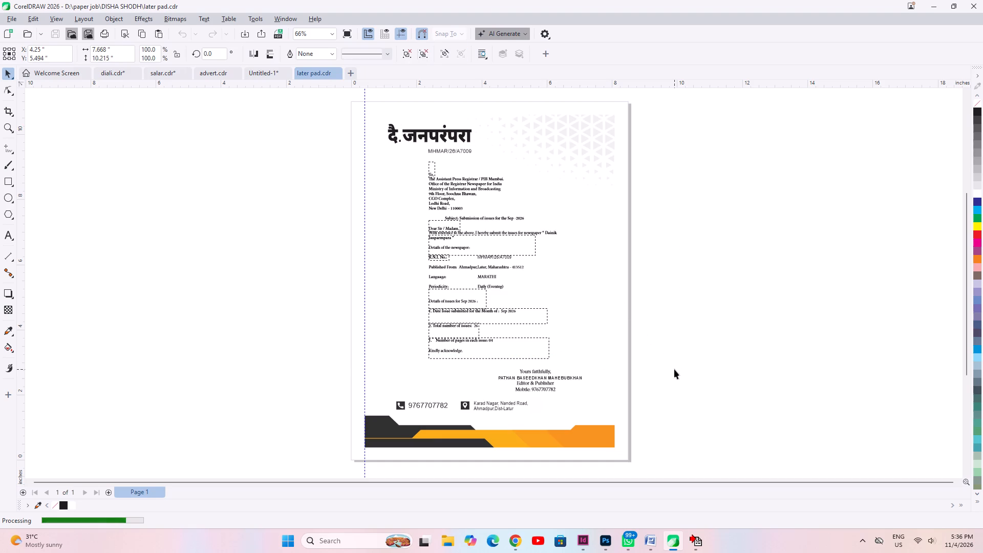
Copy the letter's body text, from the addressee block down to "Kindly acknowledge", without the signature block.
drag(673, 367, 343, 156)
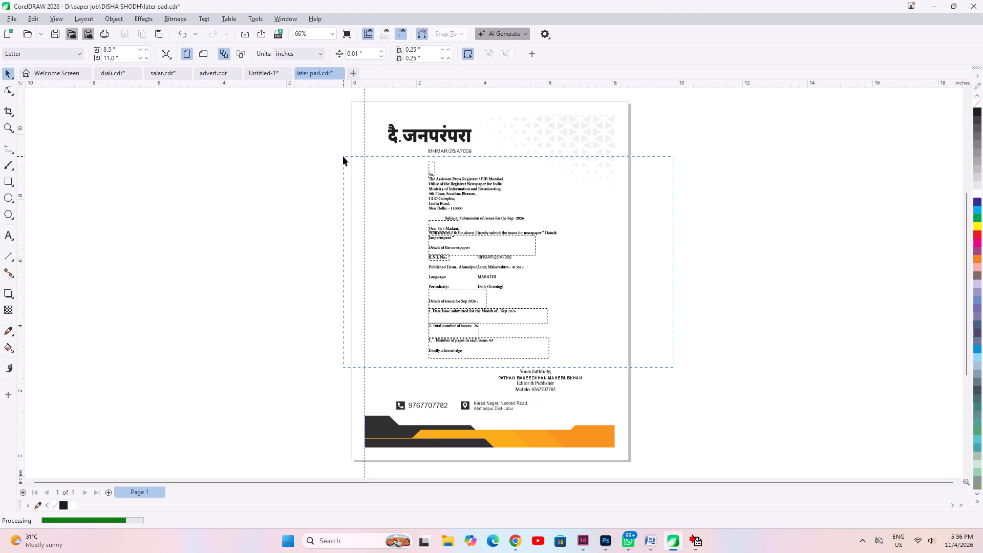
key(ctrl+c)
click(822, 354)
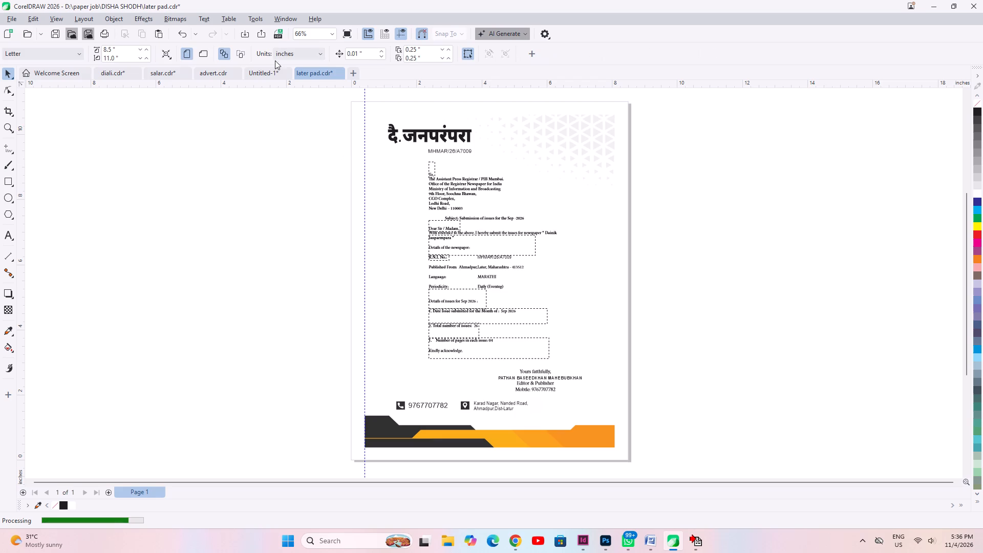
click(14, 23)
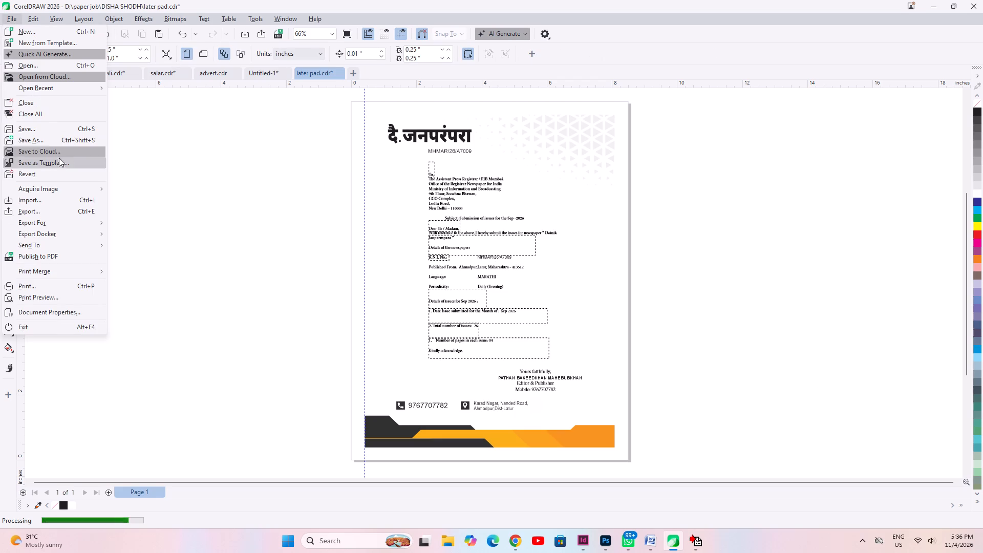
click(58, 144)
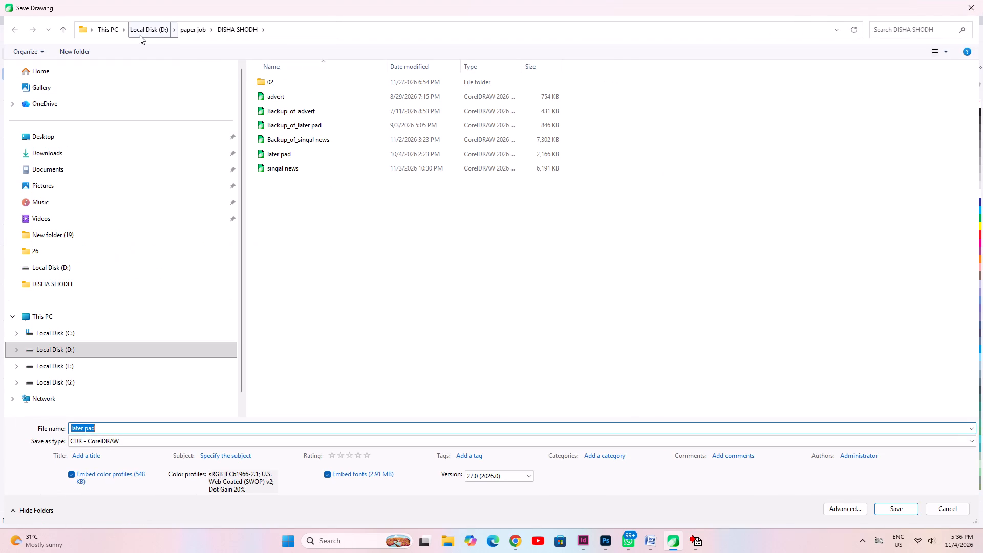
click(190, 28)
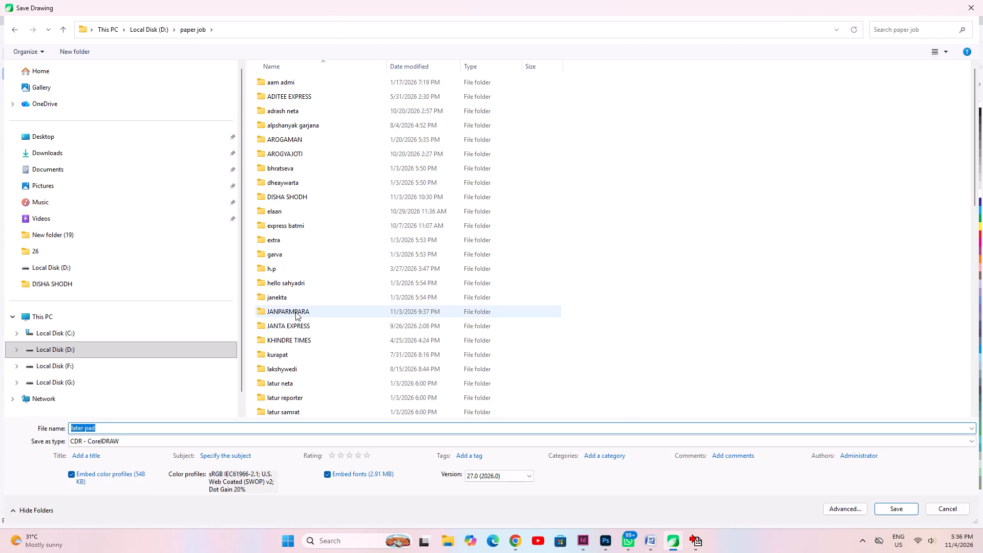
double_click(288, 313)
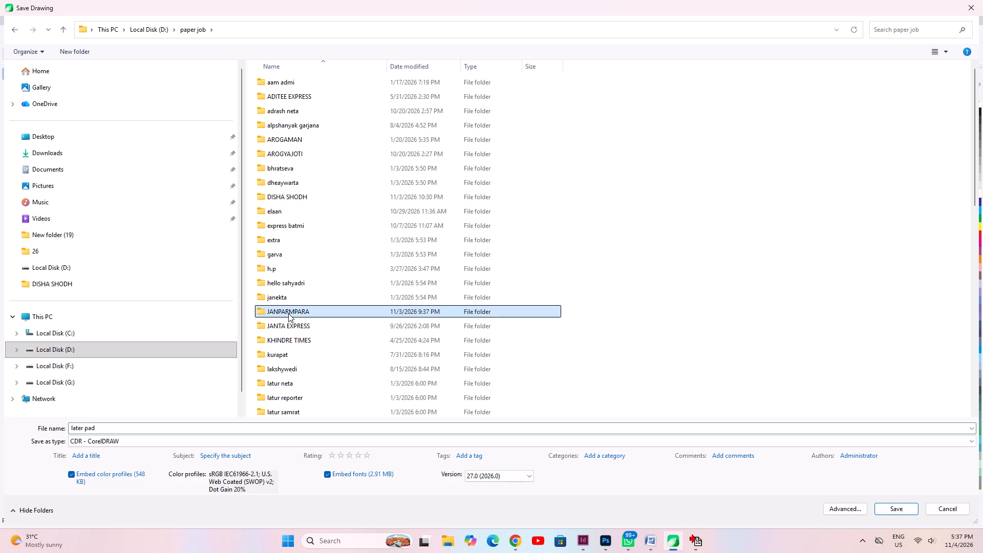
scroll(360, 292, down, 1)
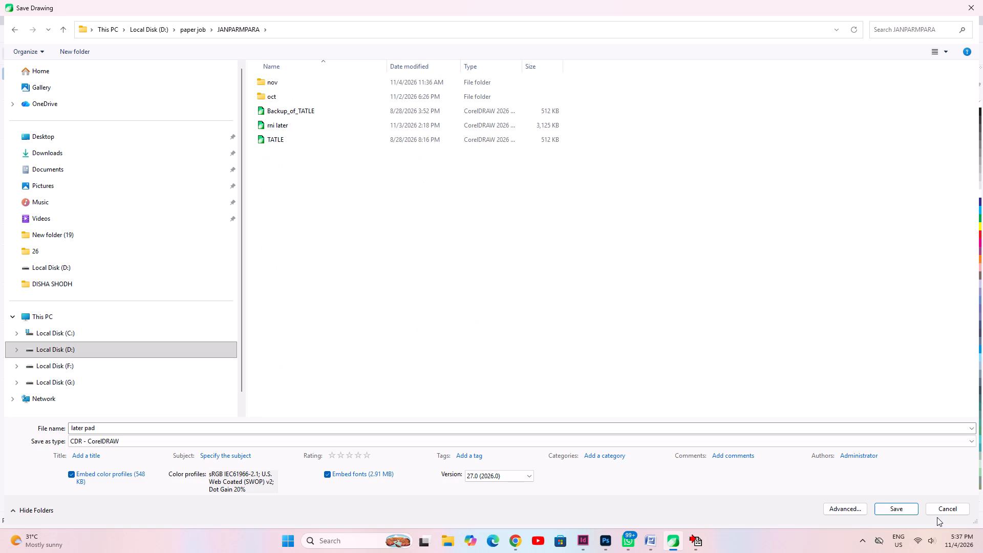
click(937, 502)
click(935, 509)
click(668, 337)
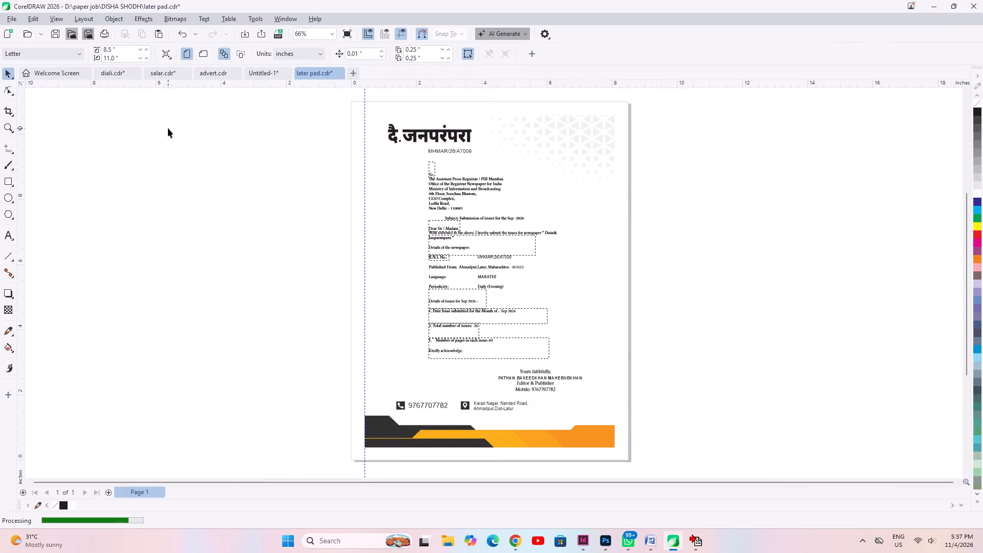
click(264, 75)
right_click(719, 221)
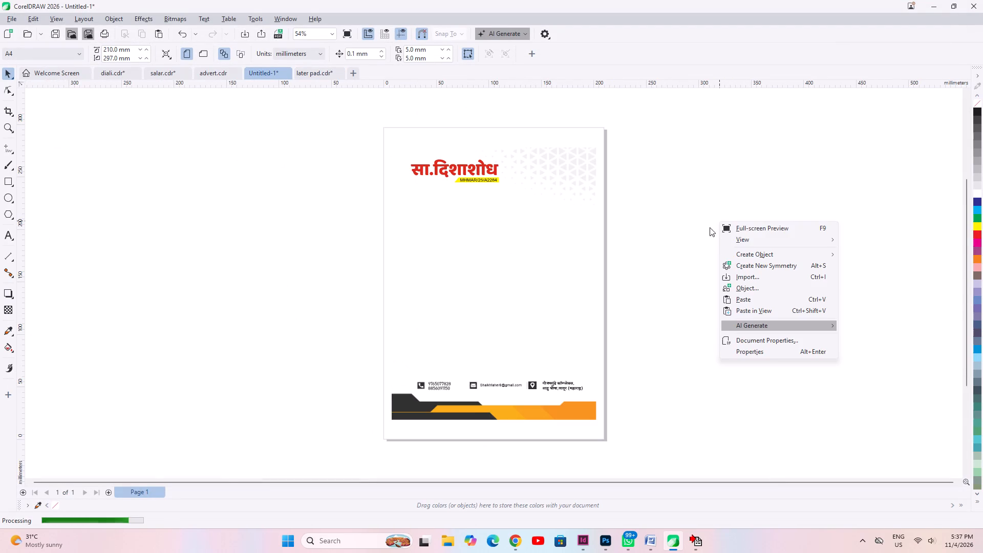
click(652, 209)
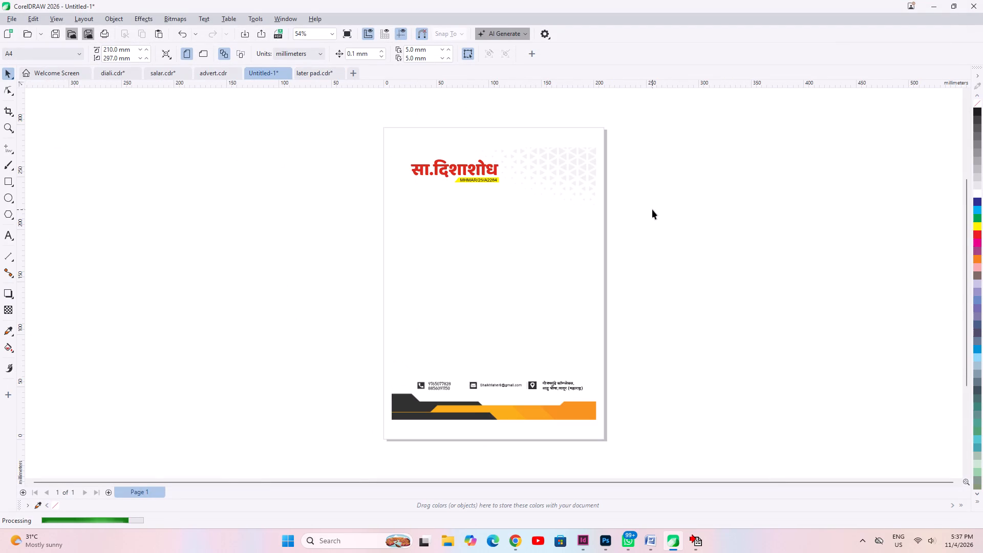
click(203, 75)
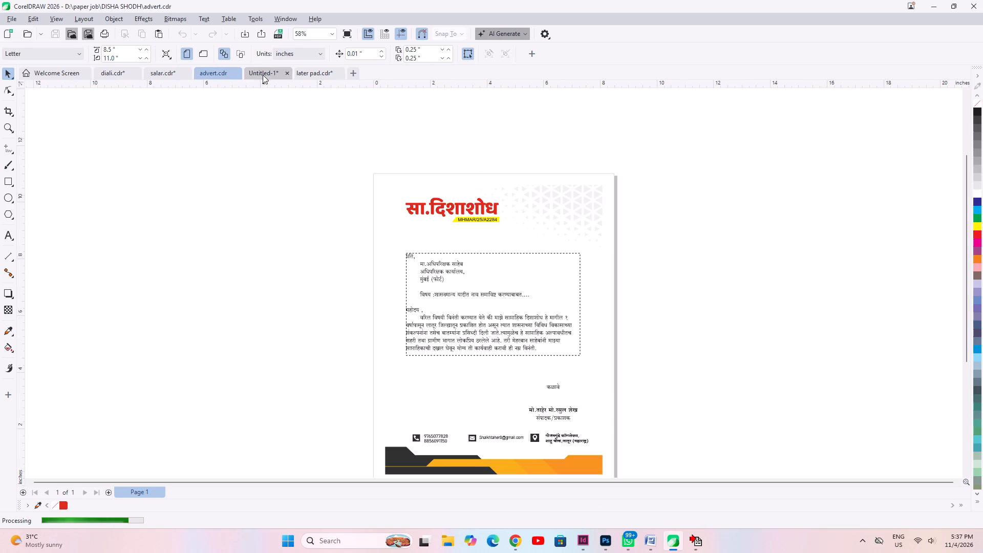
Paste a duplicate of the letter's body text in later pad.cdr, move it beside the page and cut it.
click(308, 72)
right_click(704, 244)
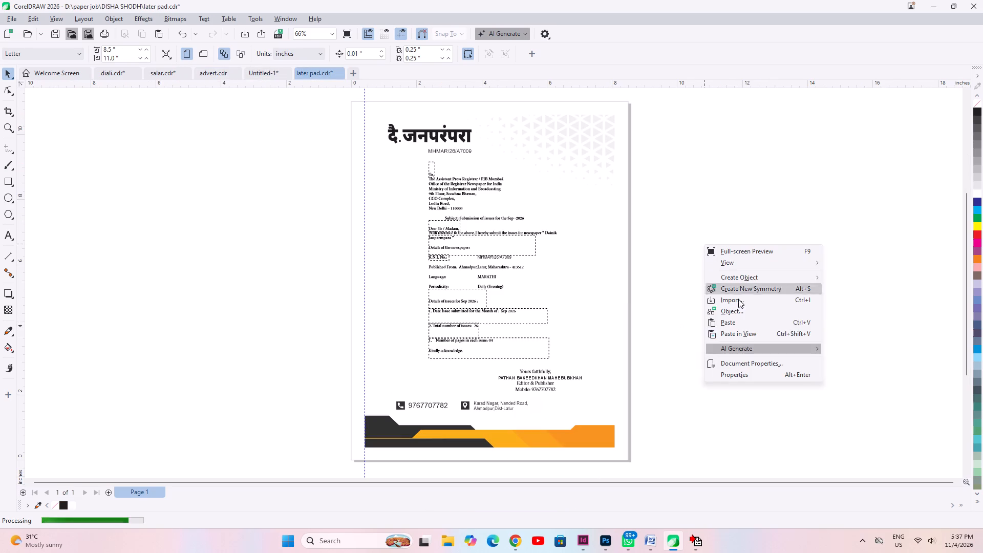
click(753, 323)
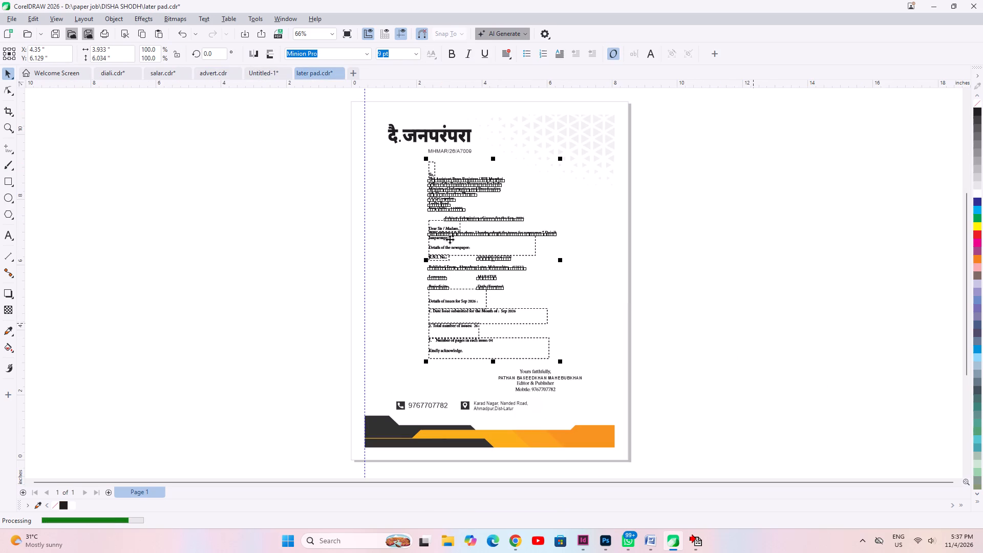
drag(452, 232, 709, 232)
key(ctrl+x)
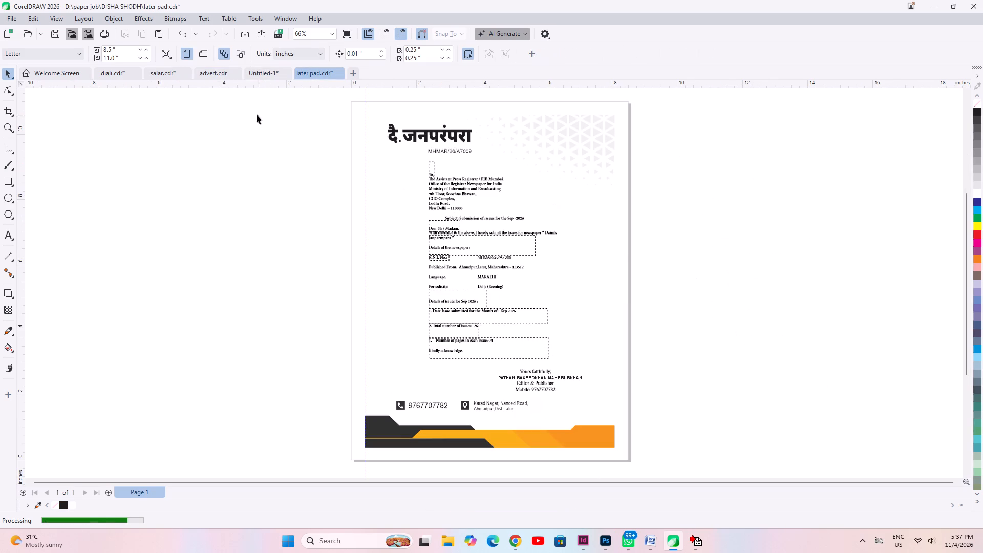
Paste the cut body text into the Untitled-1 Disha Shodh letterhead and place it on the page between header and footer.
click(264, 72)
key(ctrl+v)
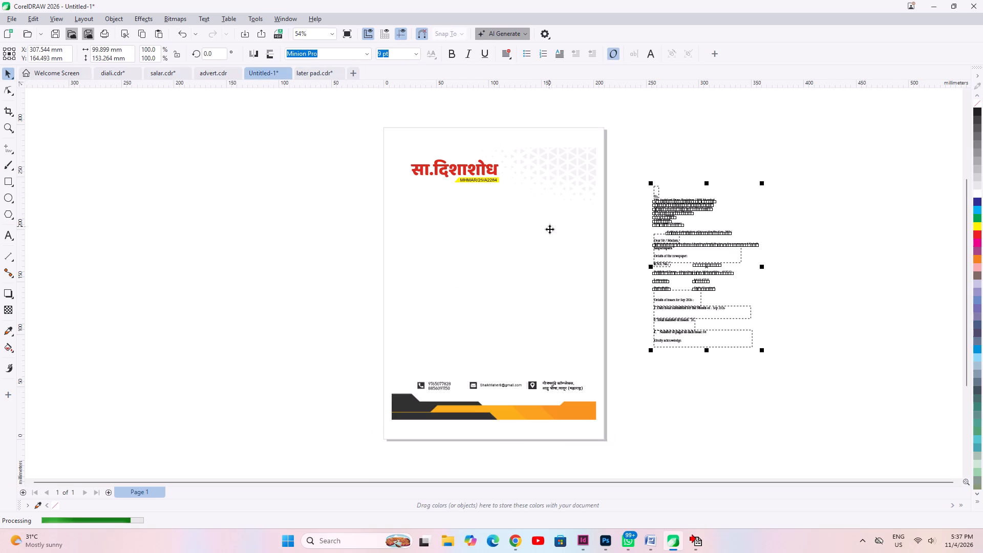
drag(676, 207, 457, 221)
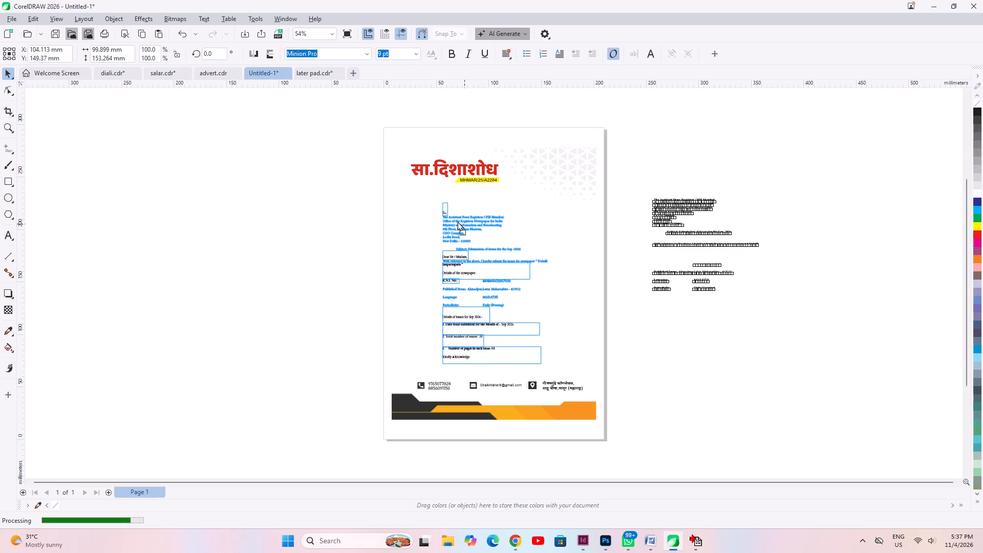
drag(457, 221, 457, 221)
click(701, 315)
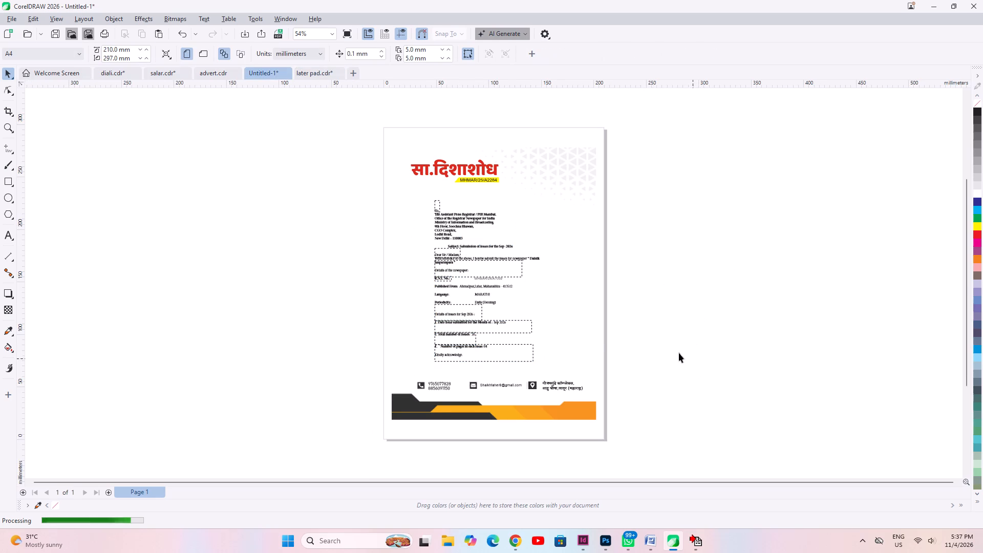
scroll(602, 333, up, 3)
scroll(410, 349, down, 3)
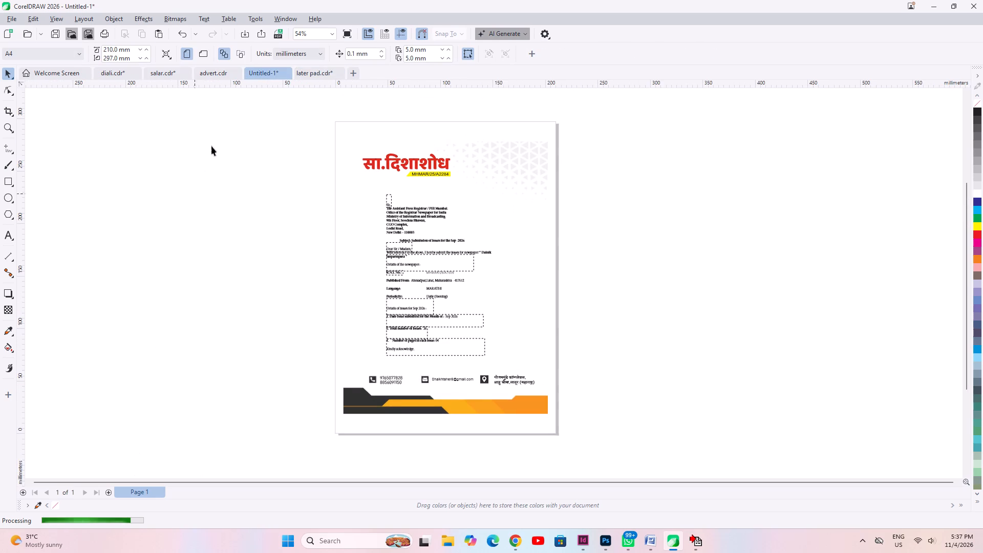
Copy the signature lines from "Yours faithfully," to "Editor & Publisher" in later pad.cdr, leaving out the mobile line.
click(304, 71)
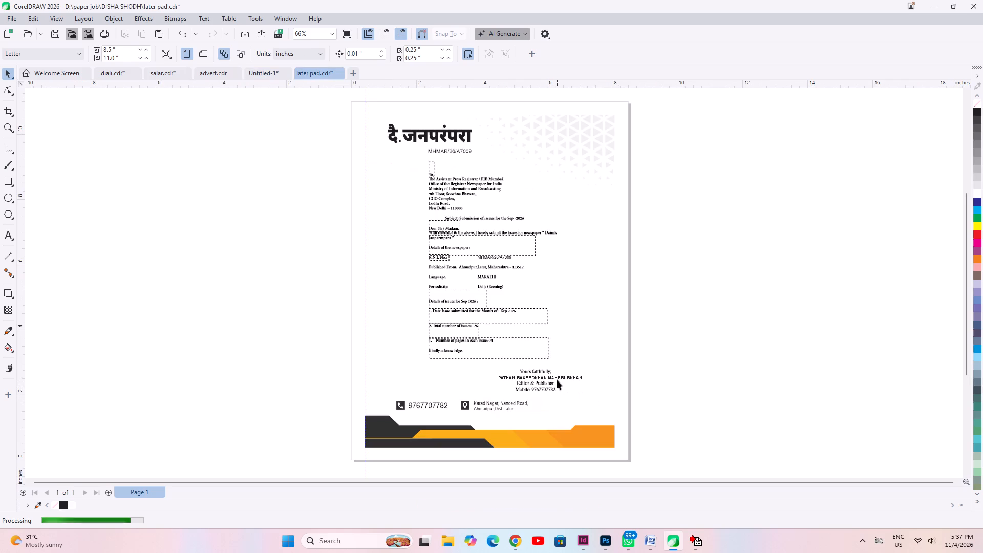
click(557, 380)
scroll(604, 392, up, 1)
drag(682, 350, 509, 395)
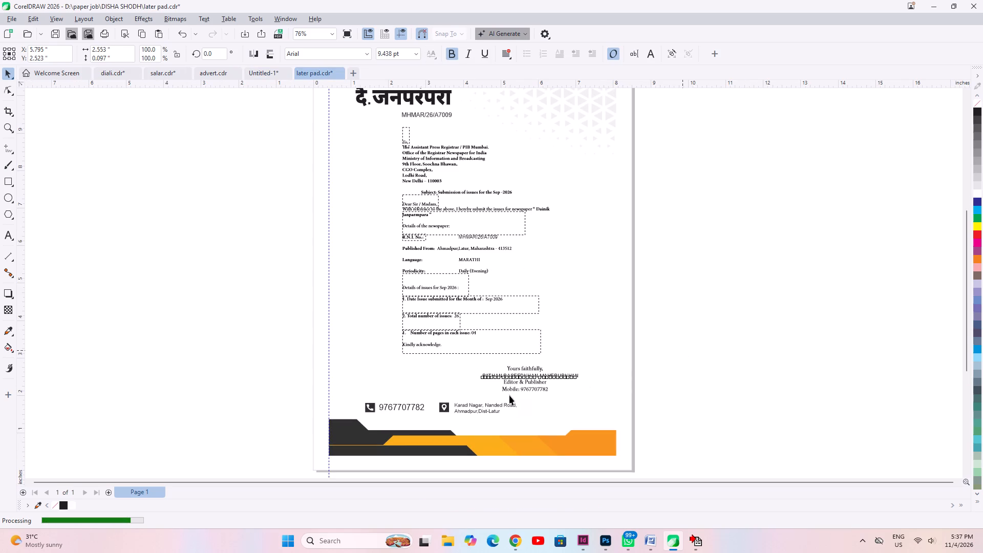
drag(509, 395, 420, 385)
key(ctrl+c)
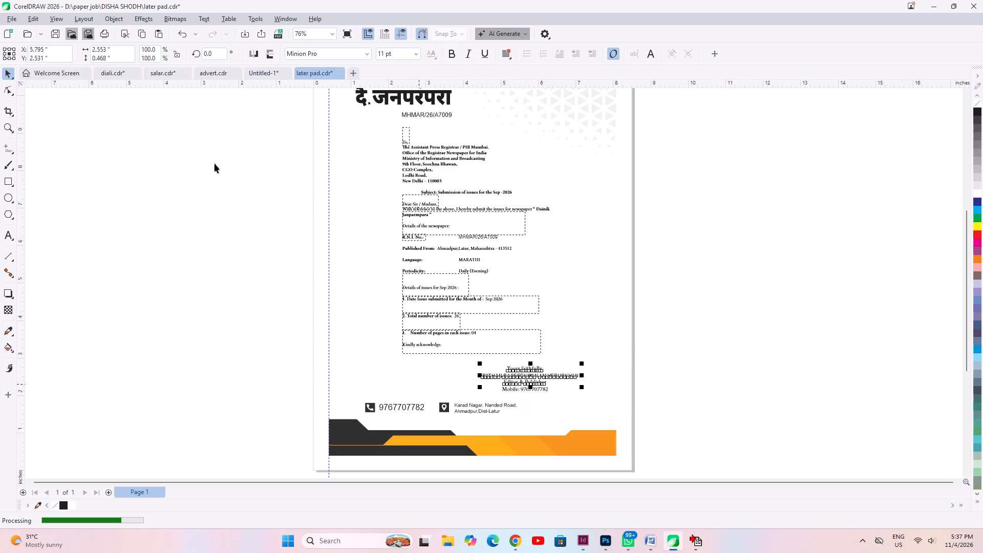
Paste the copied signature lines into the Untitled-1 Disha Shodh letter, below the body text.
click(262, 69)
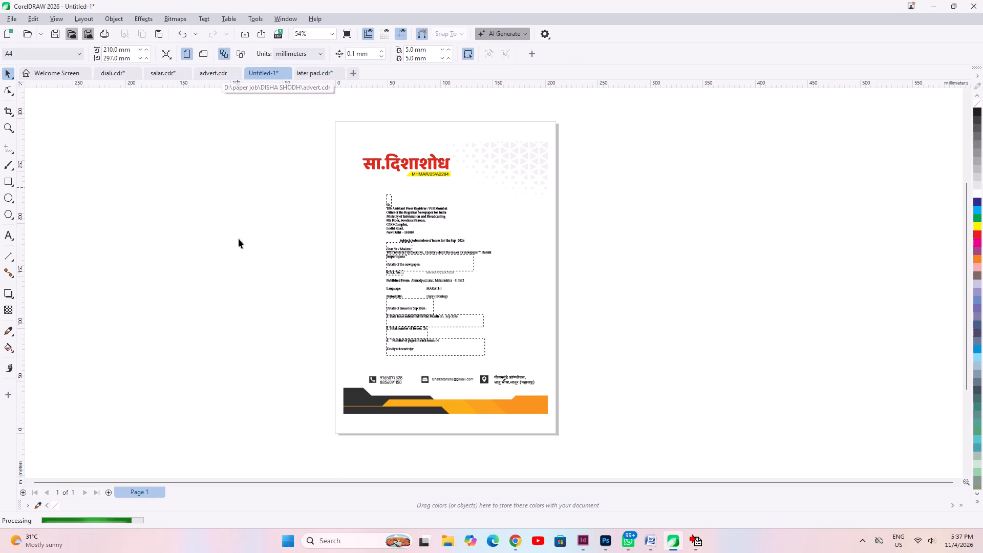
click(660, 278)
right_click(660, 274)
click(688, 354)
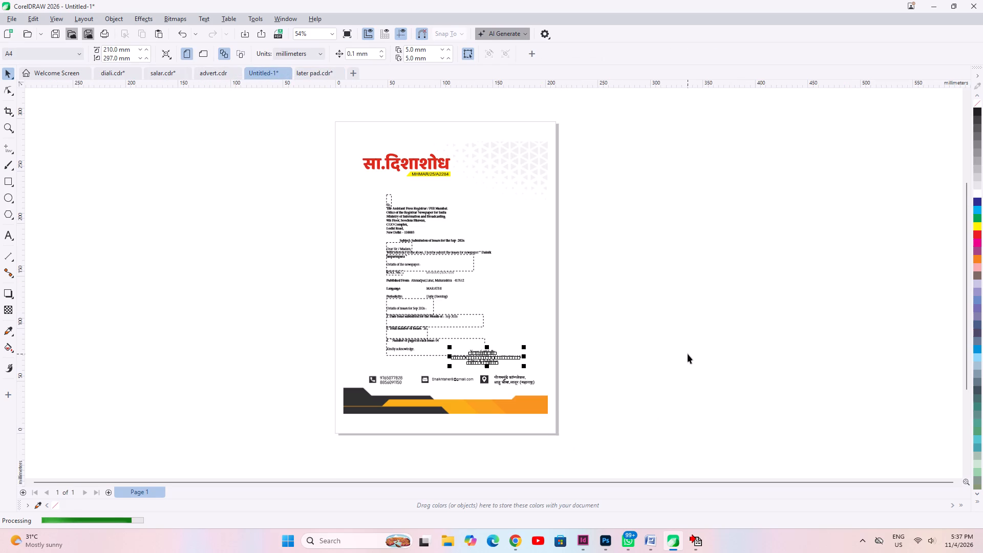
scroll(457, 360, up, 8)
click(770, 343)
scroll(290, 335, down, 2)
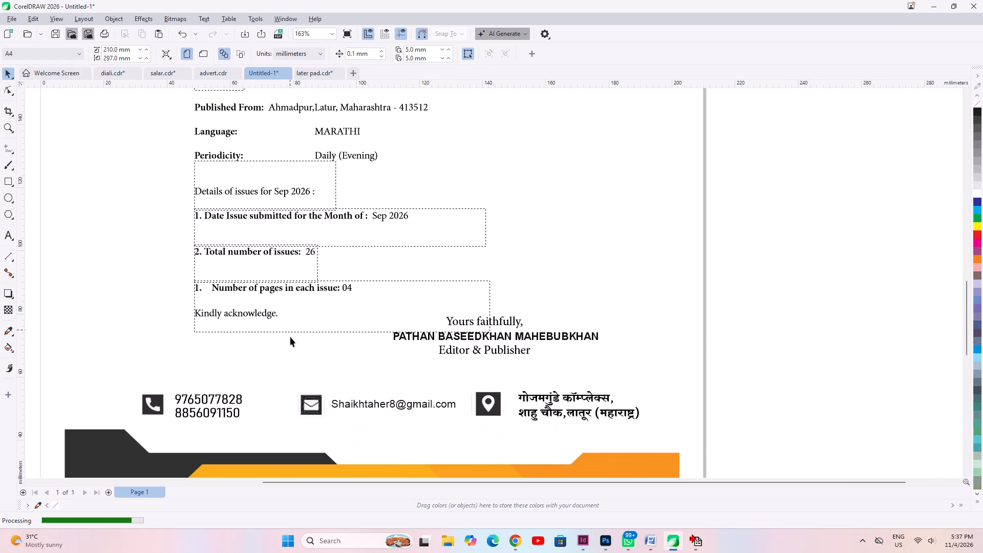
scroll(291, 345, down, 4)
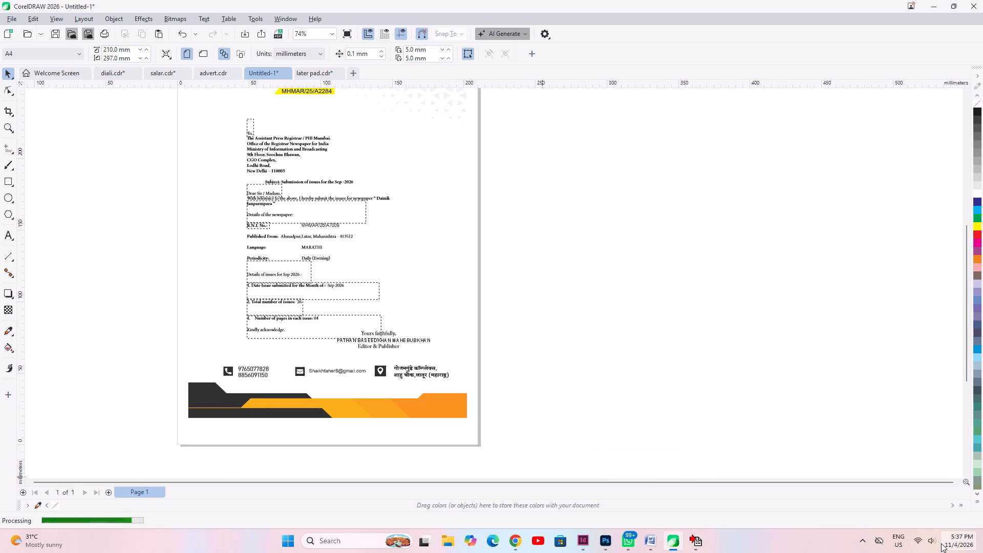
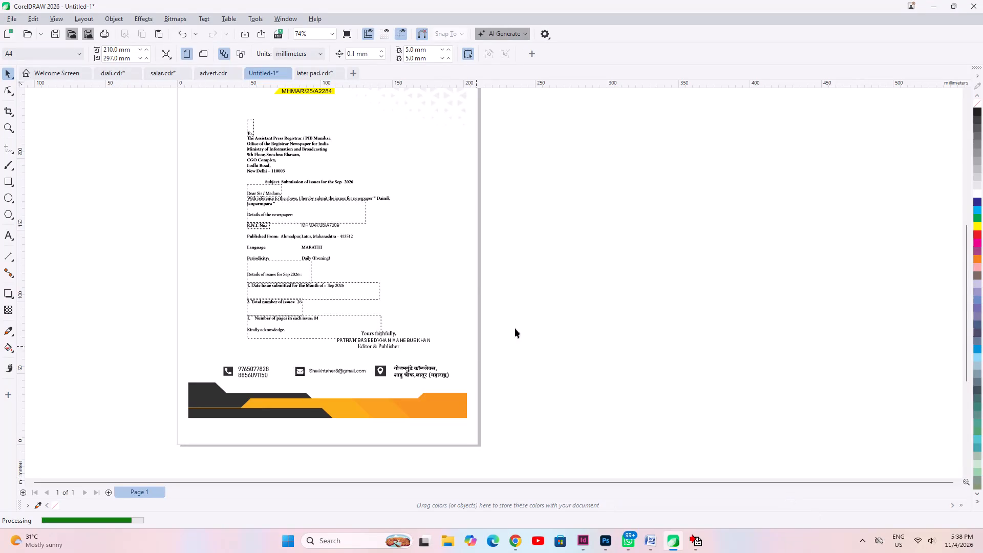
Change the month in the letter's subject line to "Oct".
scroll(316, 200, up, 8)
click(329, 187)
key(space)
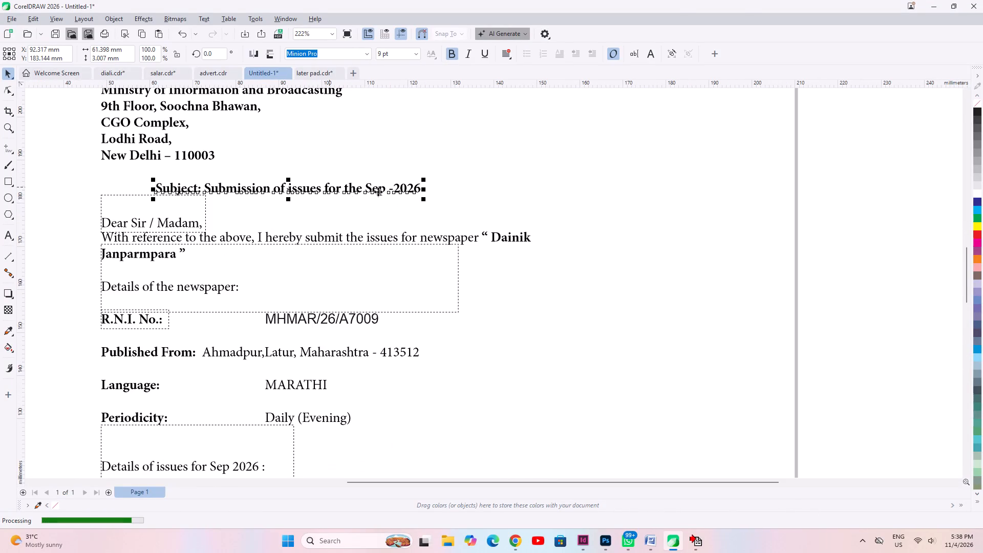
click(9, 235)
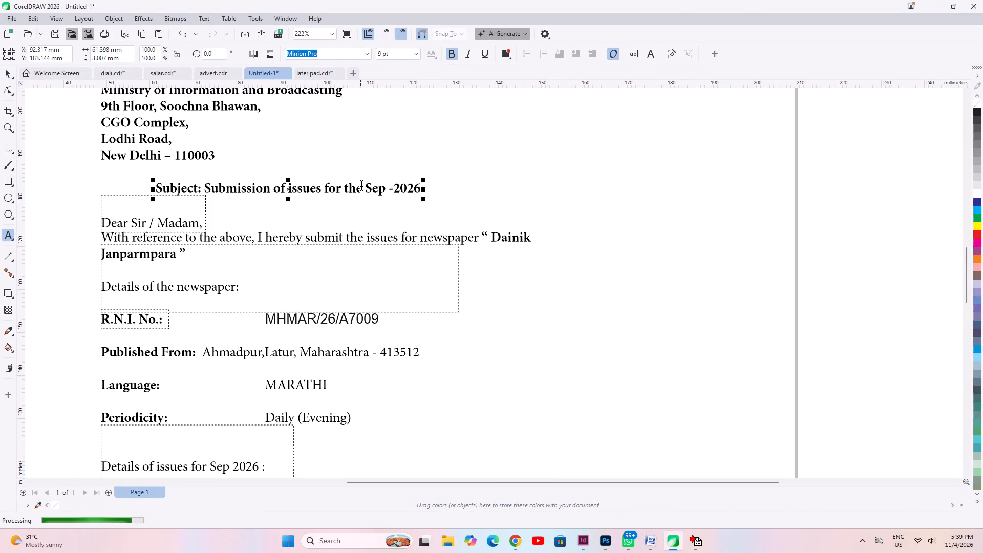
drag(366, 185, 385, 201)
text(Oct)
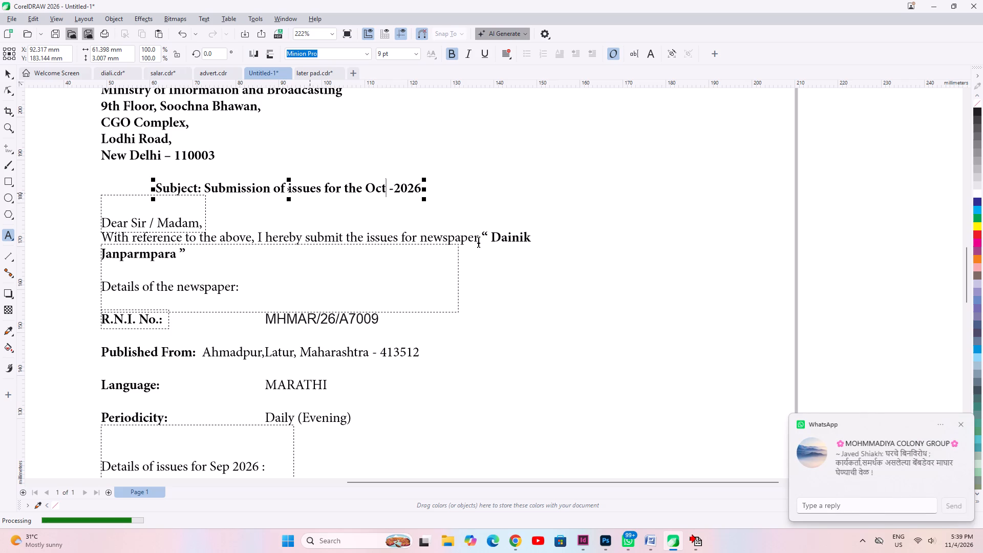
Replace "Dainik" with "Disha Shodha" in the sentence naming the newspaper.
drag(491, 238, 167, 254)
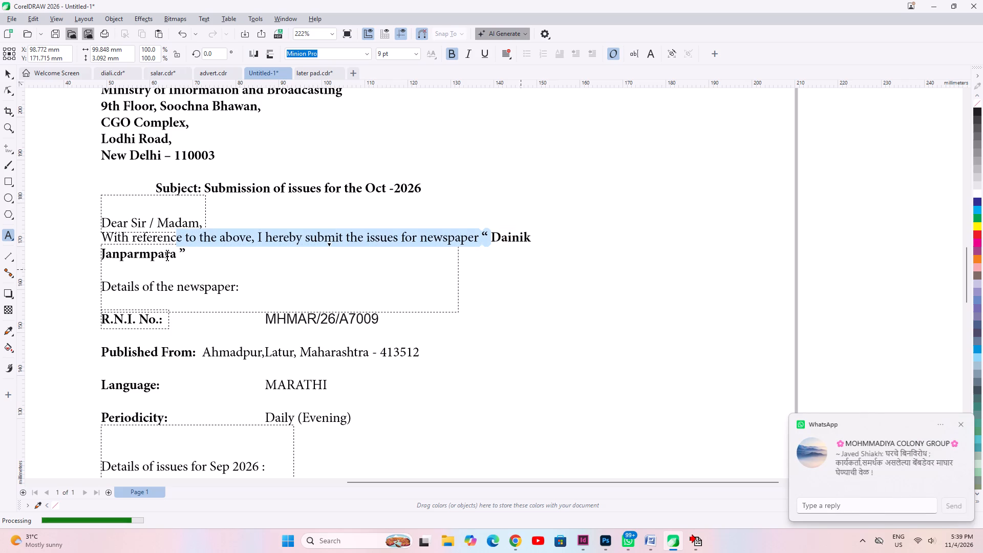
drag(167, 254, 549, 253)
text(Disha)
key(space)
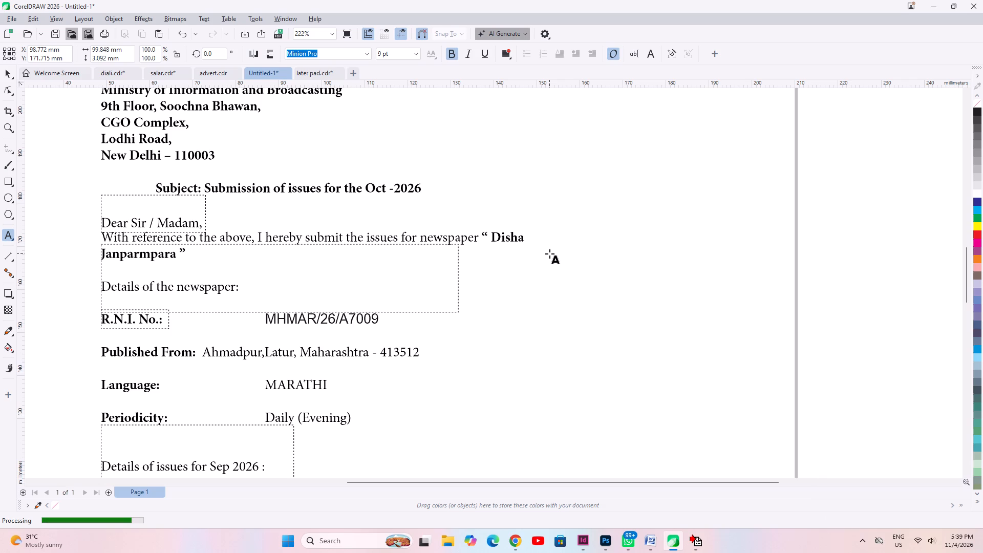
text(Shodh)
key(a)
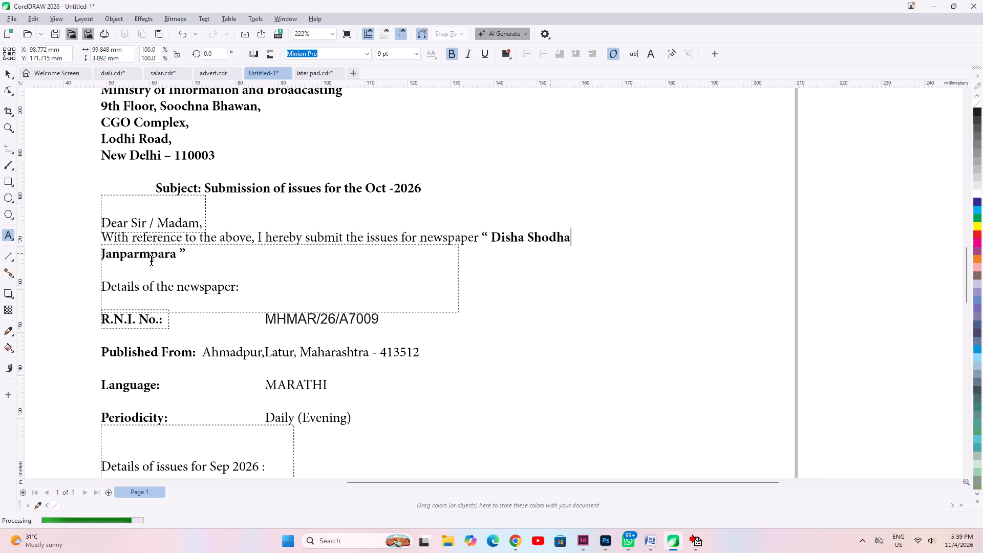
Delete the leftover word "Janparmpara" before the closing quotation mark under the newspaper sentence.
click(195, 263)
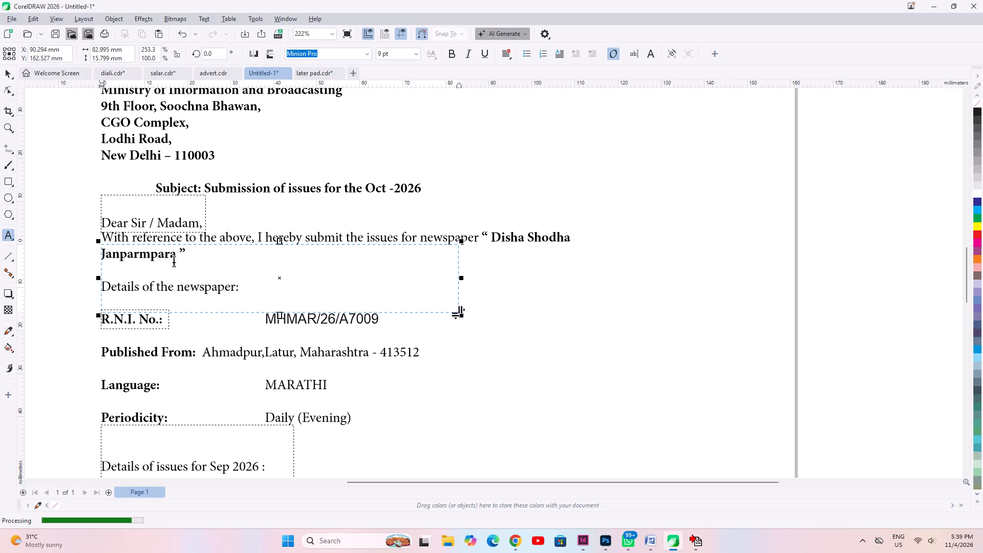
drag(174, 260, 81, 254)
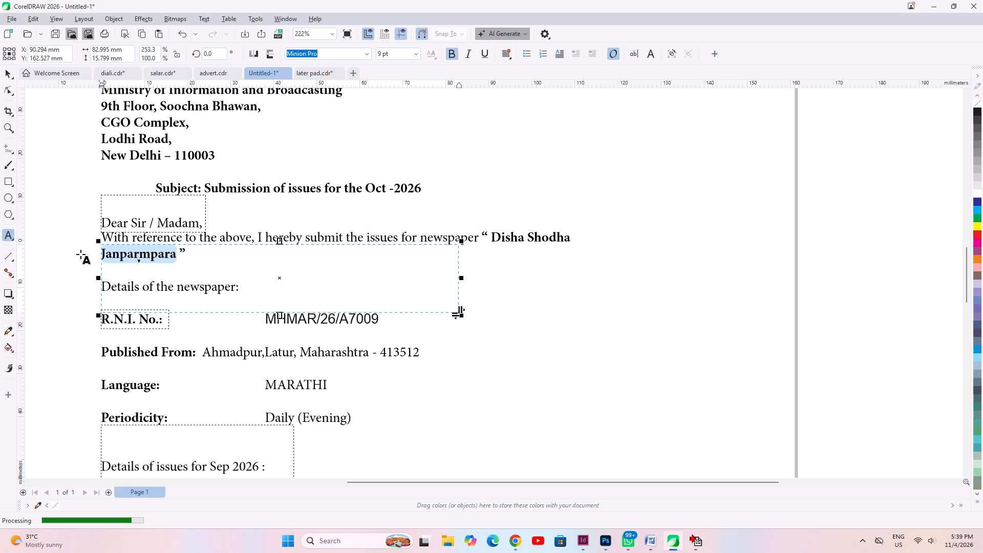
key(BackSpace)
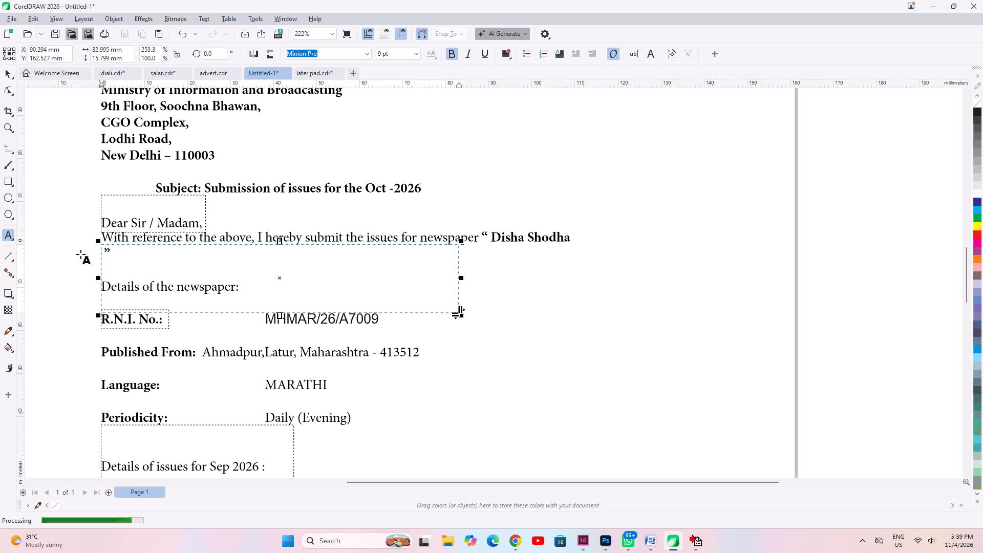
key(BackSpace)
click(6, 73)
click(525, 243)
click(527, 240)
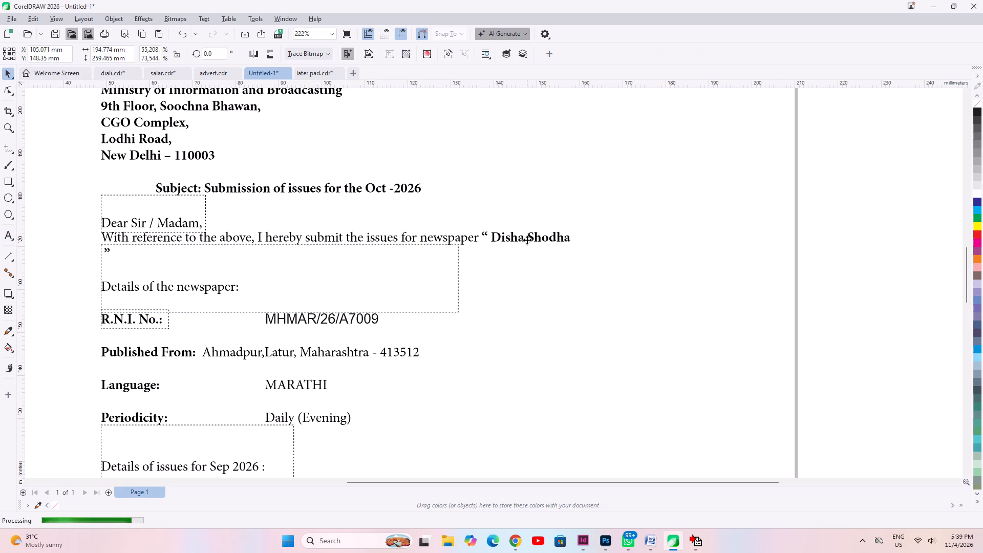
scroll(389, 269, down, 4)
drag(764, 320, 757, 320)
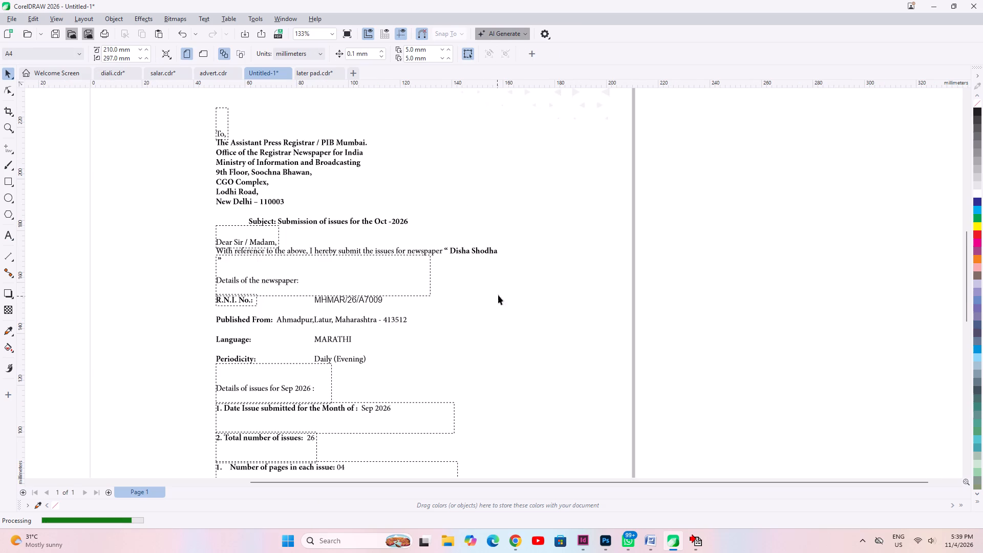
click(476, 251)
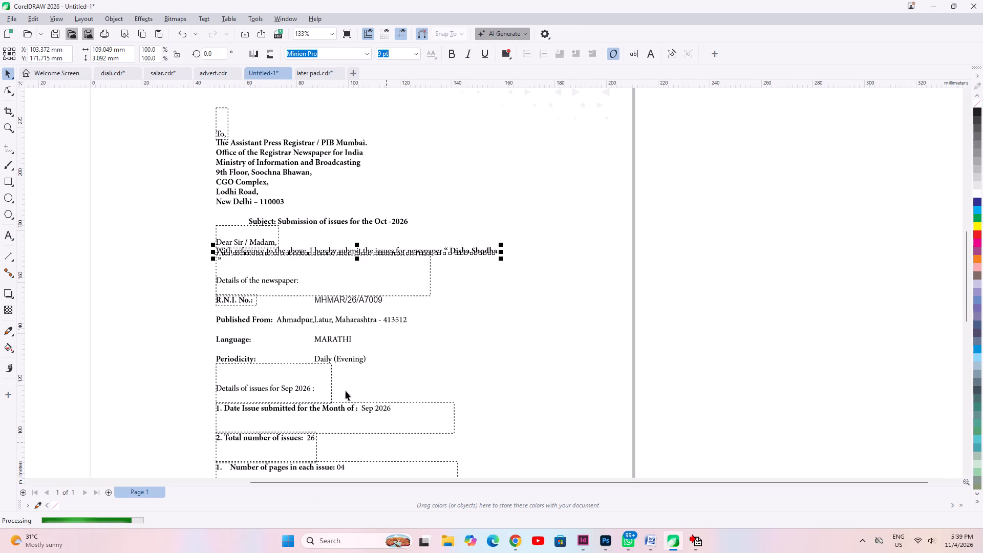
Set the newspaper's periodicity to "Weekly".
click(341, 357)
scroll(341, 357, up, 2)
key(space)
click(328, 357)
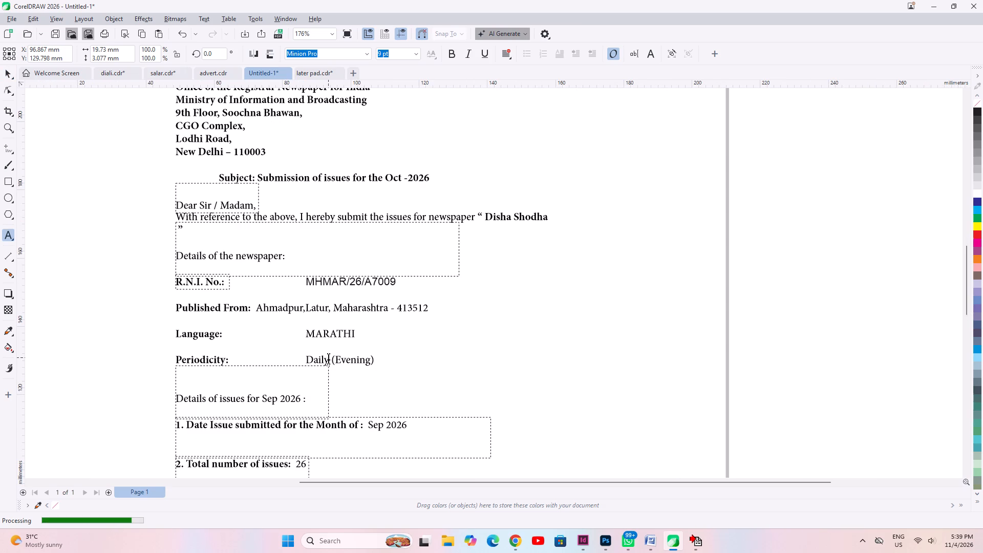
key(ctrl+a)
text(Weekly)
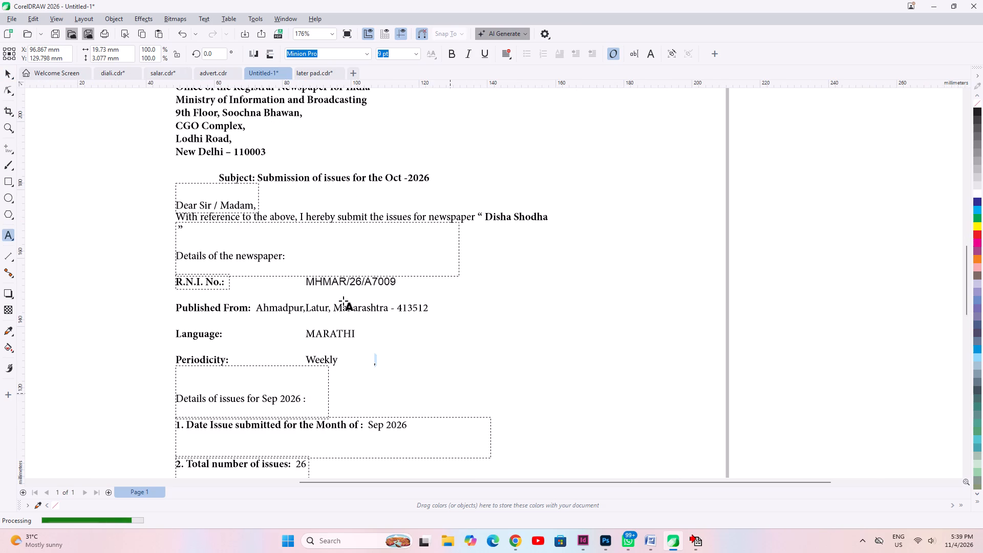
Change the month in the "Details of issues for" heading to "Oct", keeping a space before it.
scroll(343, 301, down, 1)
scroll(302, 406, up, 2)
drag(262, 379, 290, 386)
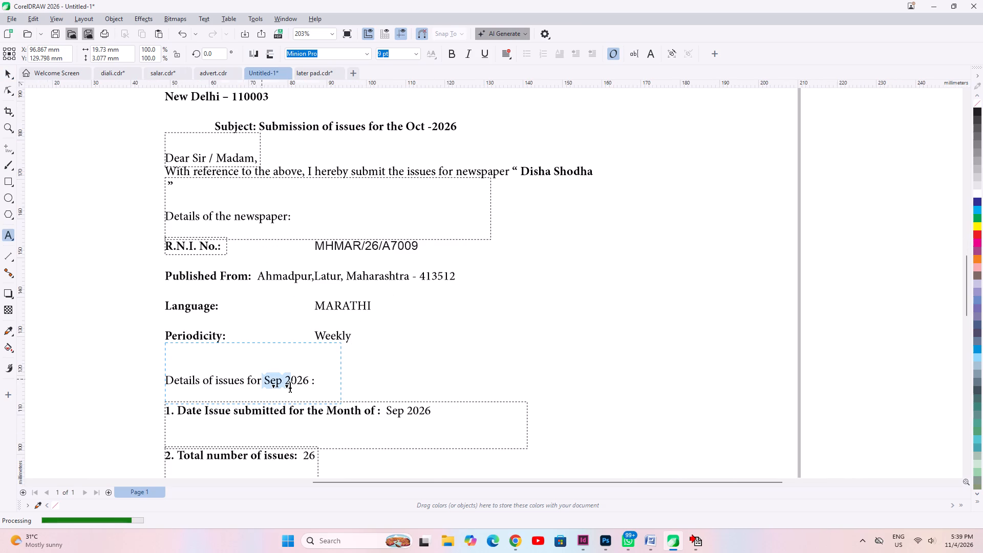
drag(290, 386, 278, 385)
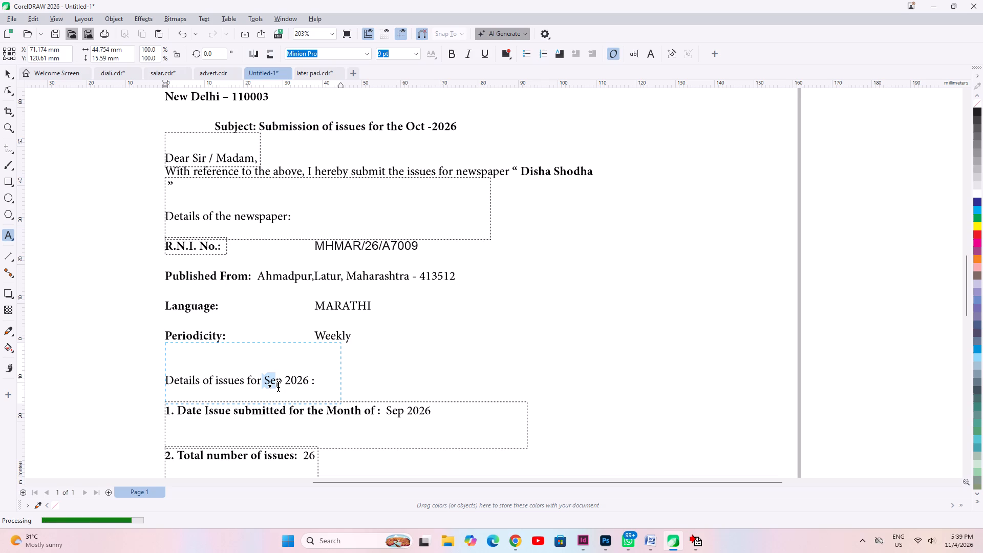
drag(278, 385, 282, 387)
text(Oct)
key(Left)
key(Left)
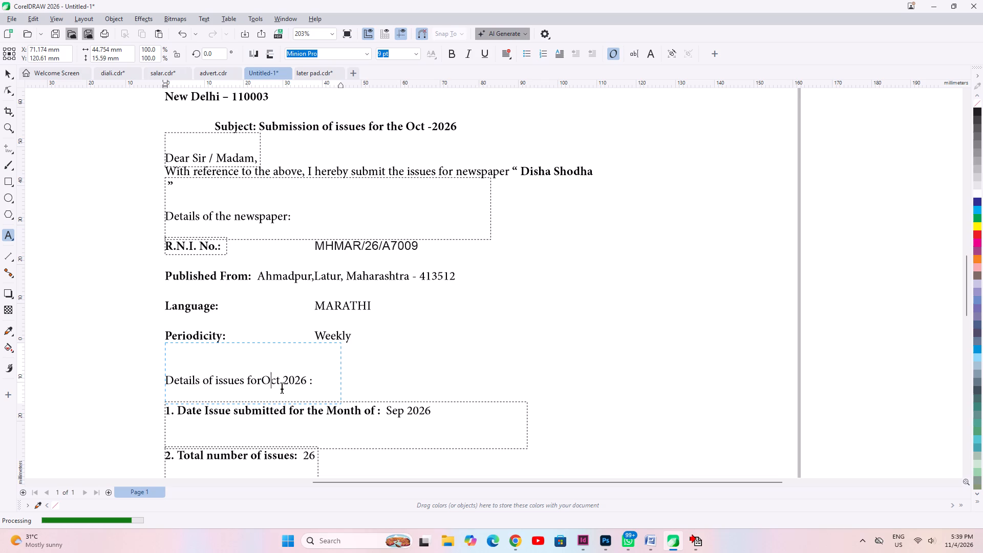
key(Left)
key(space)
Replace the month in the "1. Date Issue submitted for the Month of" line with "Ocy".
click(395, 415)
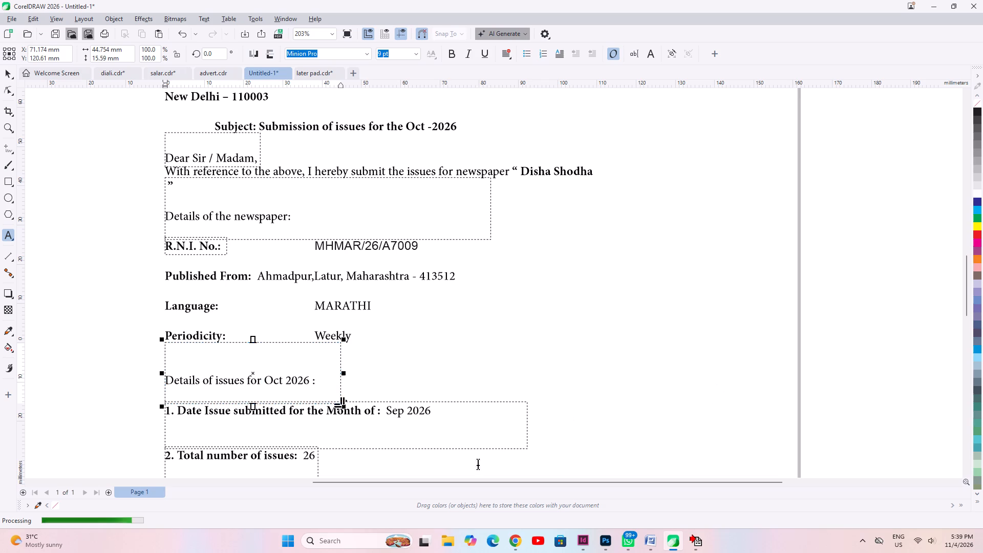
key(Right)
key(shift+Left)
key(shift+Left)
key(shift+Left)
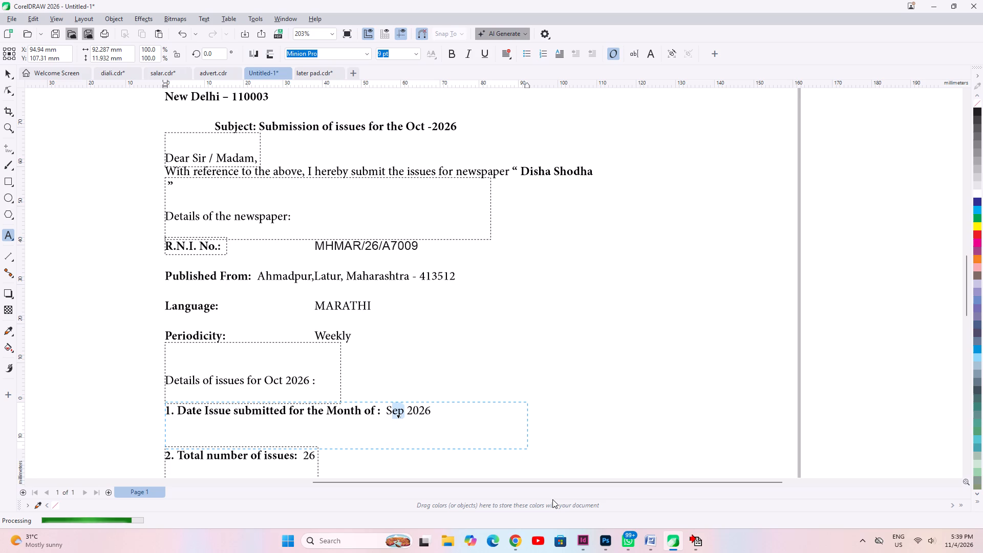
key(shift+Left)
key(shift+Right)
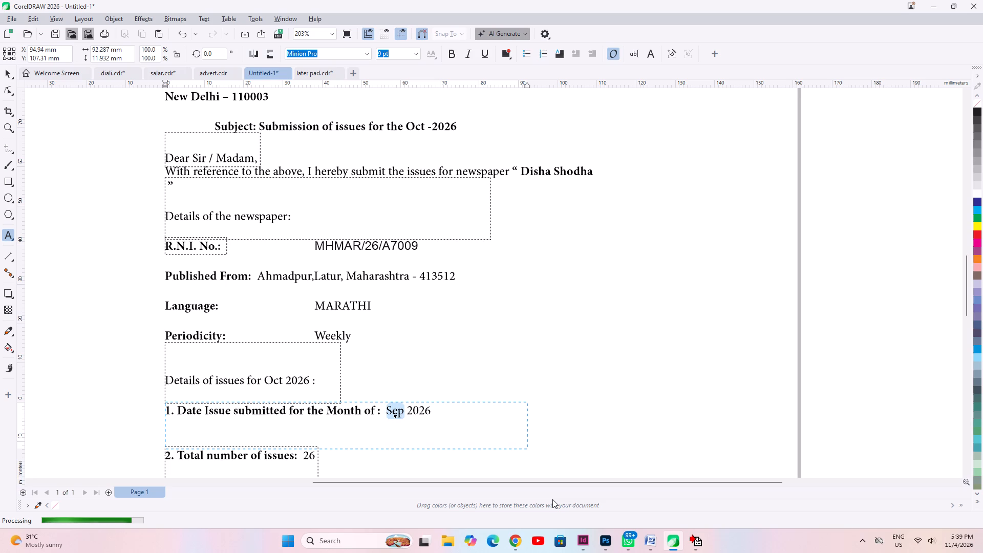
text(Ocy)
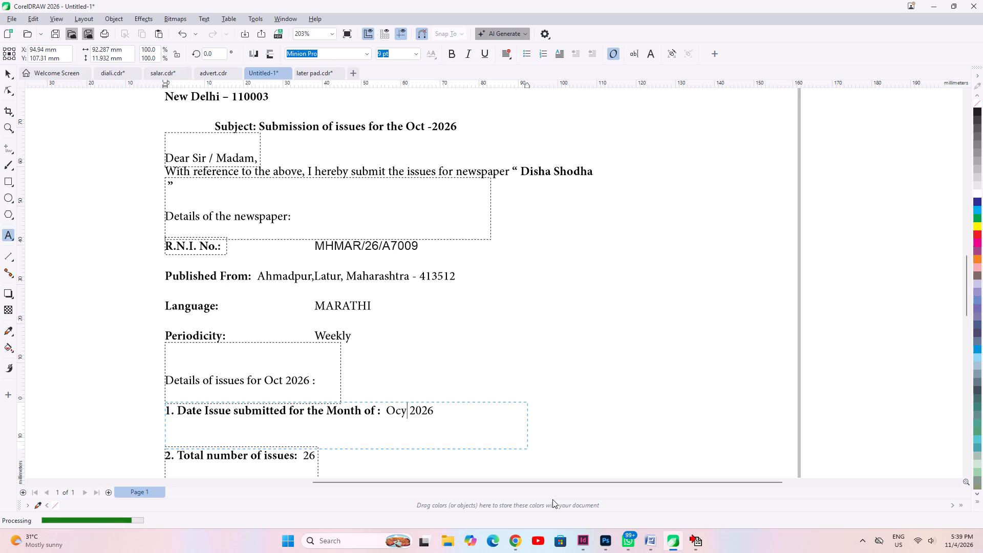
key(BackSpace)
key(y)
key(Right)
key(Right)
key(Right)
key(Right)
key(Right)
key(Right)
key(Left)
key(Right)
Correct the misspelled month in the "1. Date Issue submitted" line to "Oct".
scroll(445, 393, down, 1)
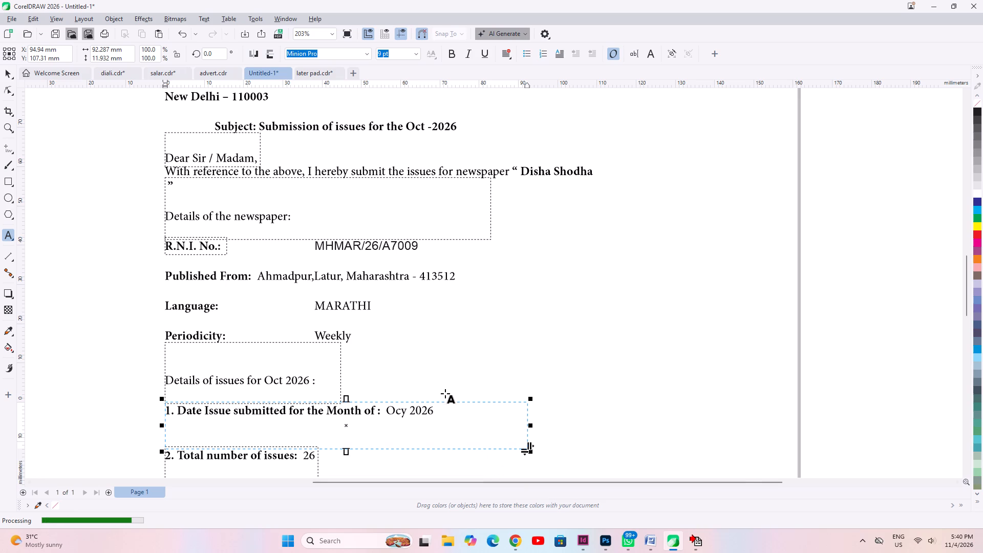
scroll(455, 406, up, 2)
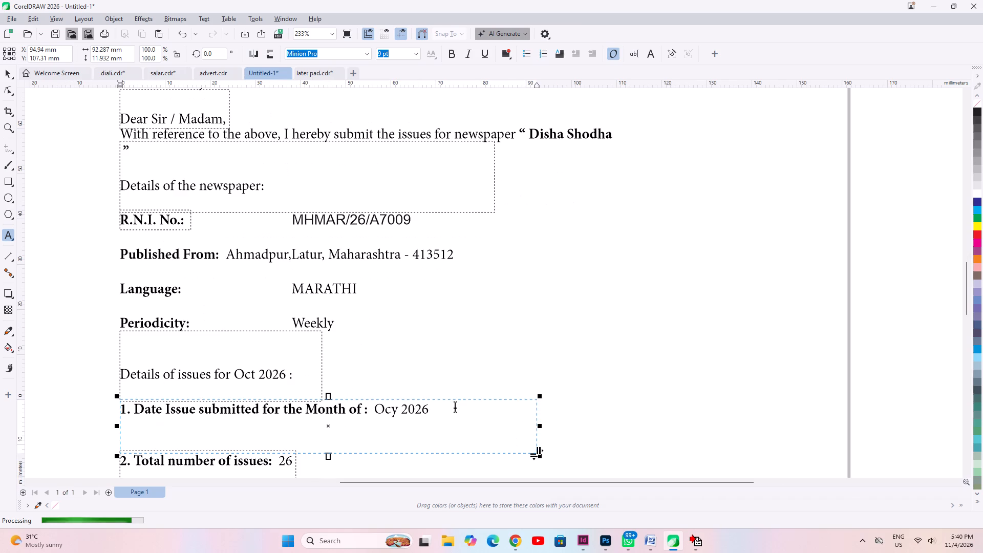
click(452, 413)
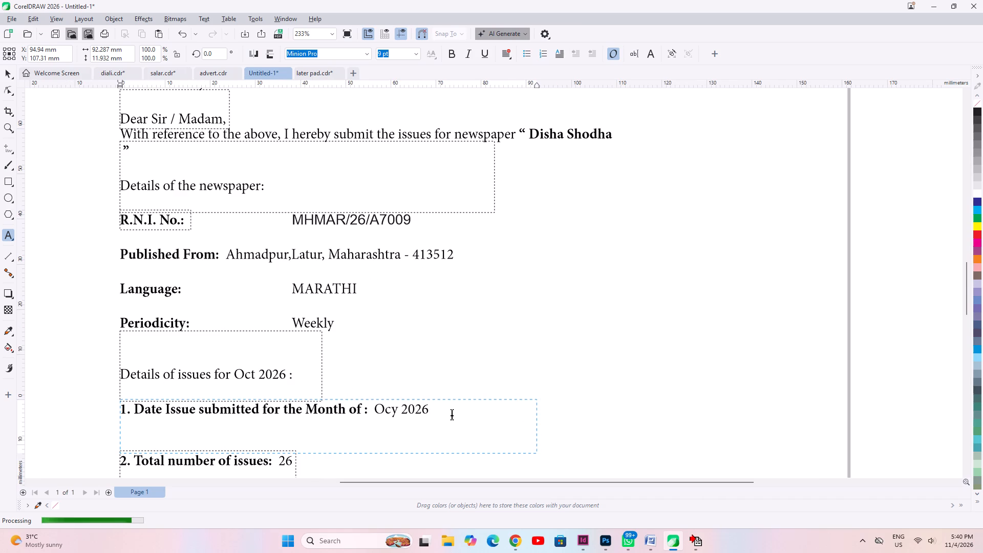
key(Left)
key(Left)
key(Left)
key(Left)
key(Left)
key(shift+Left)
key(t)
key(Right)
key(Right)
key(Right)
key(Right)
key(space)
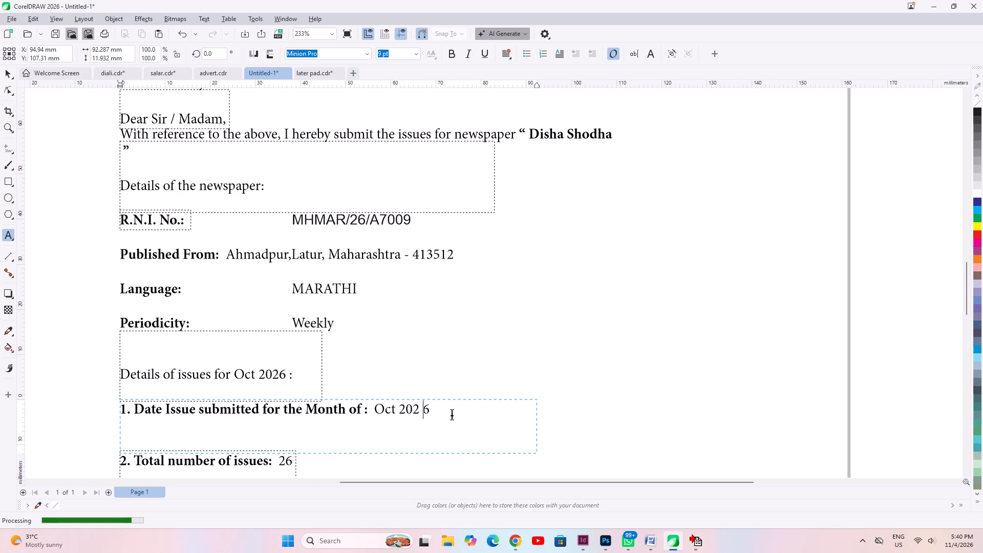
key(space)
key(ctrl+z)
key(ctrl+z)
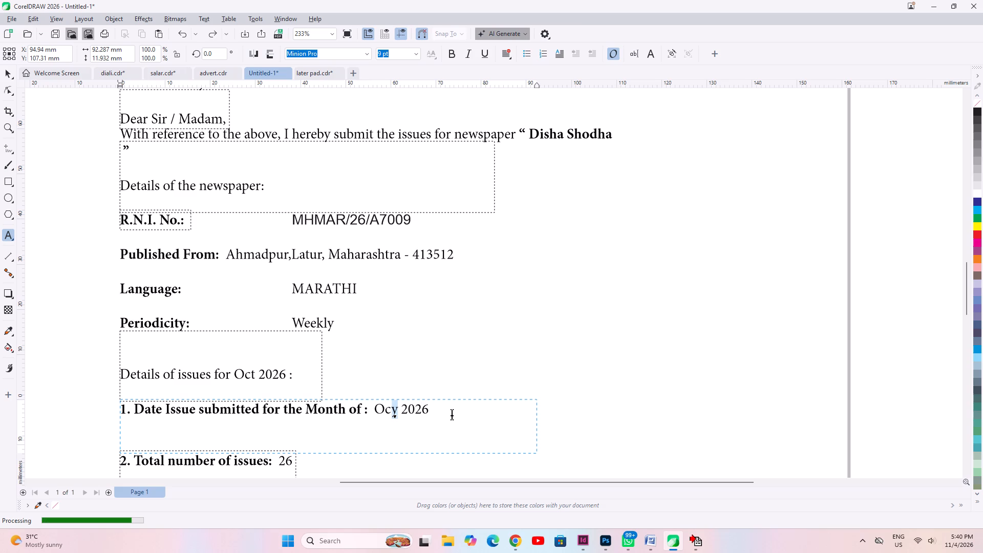
key(t)
Add the issue dates "07,21,28" after "Oct 2026" in the "1. Date Issue submitted" line.
key(Right)
key(Right)
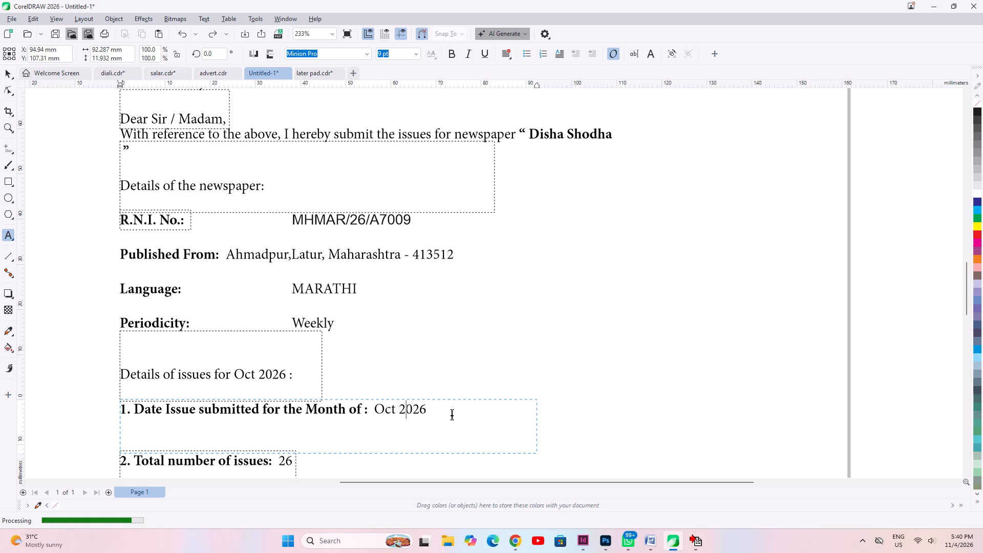
key(Right)
key(Right)
key(Right)
key(space)
text(07,)
text(21)
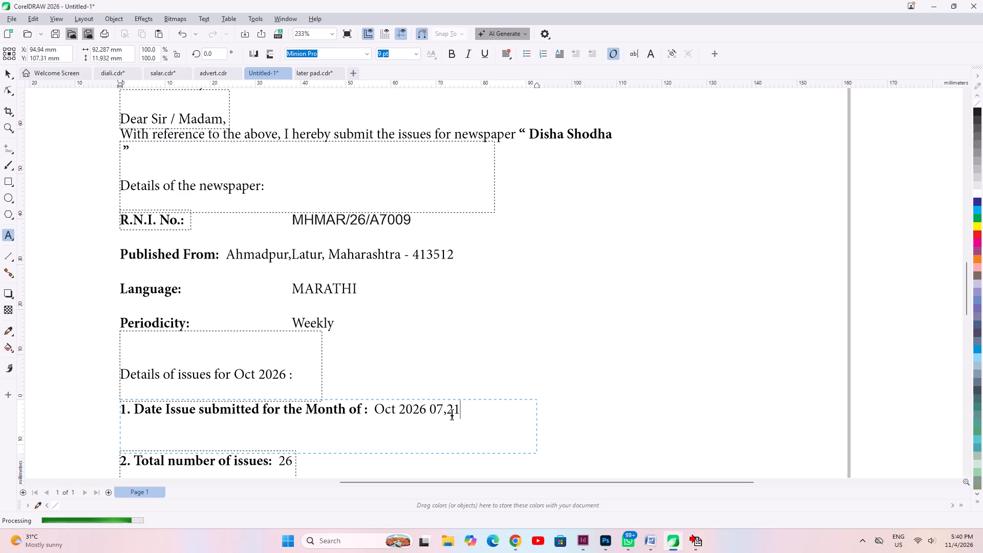
text(,28)
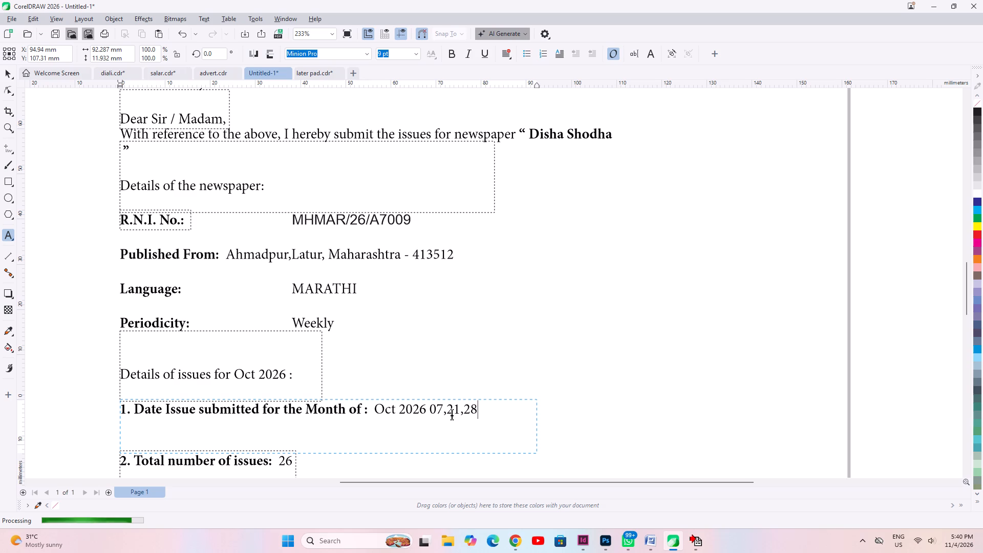
Set the total number of issues to "03" and finish the text editing with nothing selected.
scroll(333, 337, down, 3)
scroll(290, 406, up, 1)
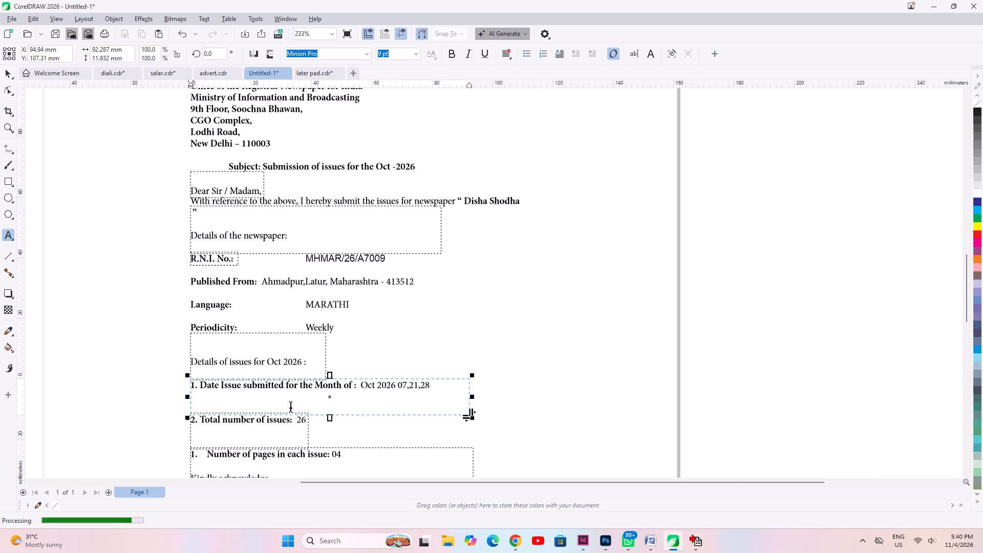
drag(298, 423, 319, 428)
text(03)
scroll(489, 363, down, 4)
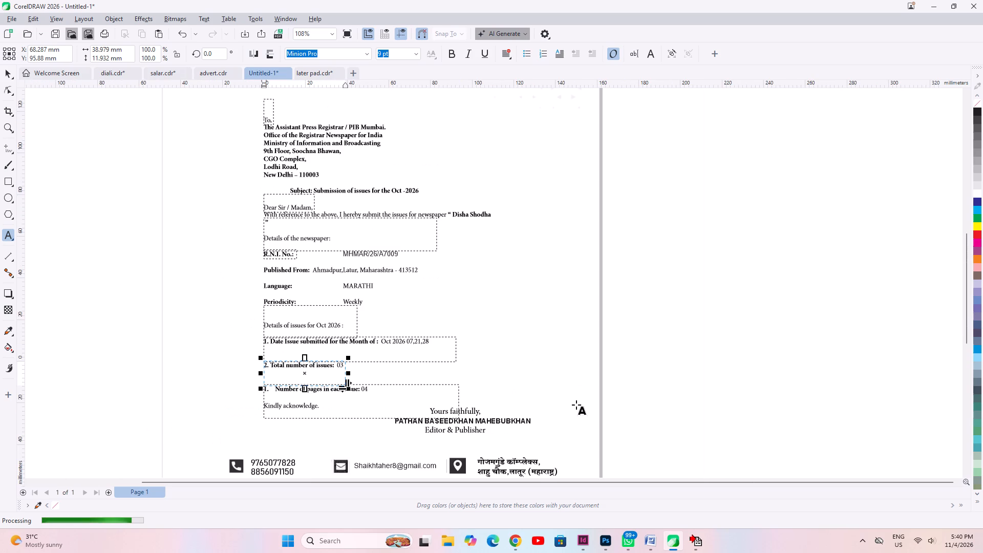
scroll(494, 441, up, 1)
scroll(315, 380, down, 5)
scroll(323, 237, up, 1)
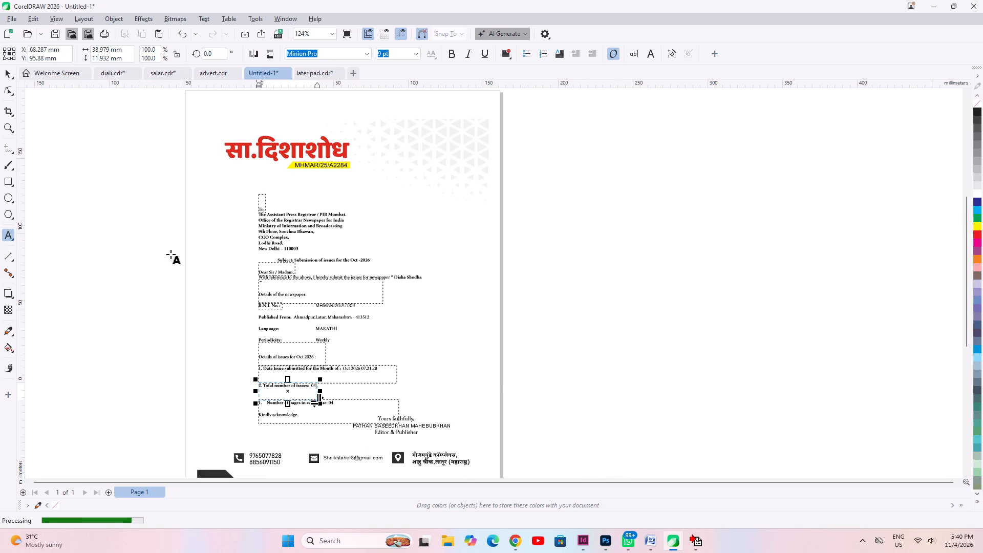
drag(5, 75, 14, 95)
click(83, 232)
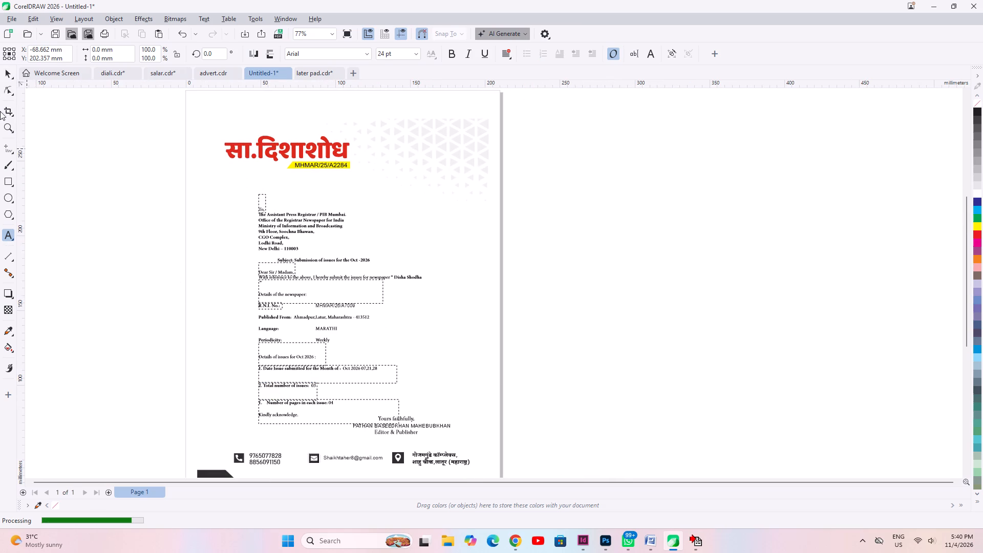
click(3, 74)
click(76, 206)
scroll(121, 248, down, 1)
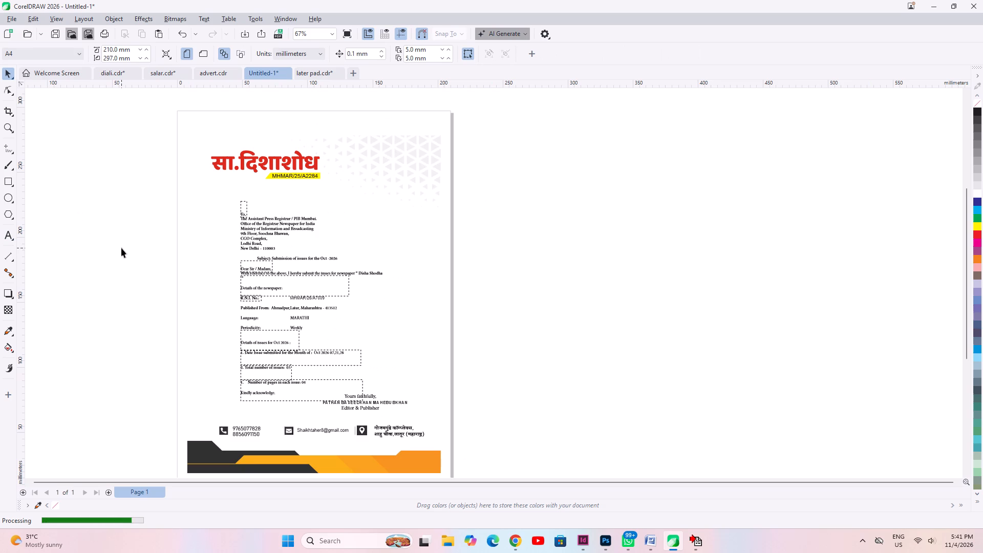
Print 2 copies of the current letter document on the Hewlett-Packard HP LaserJet 3055.
key(ctrl+p)
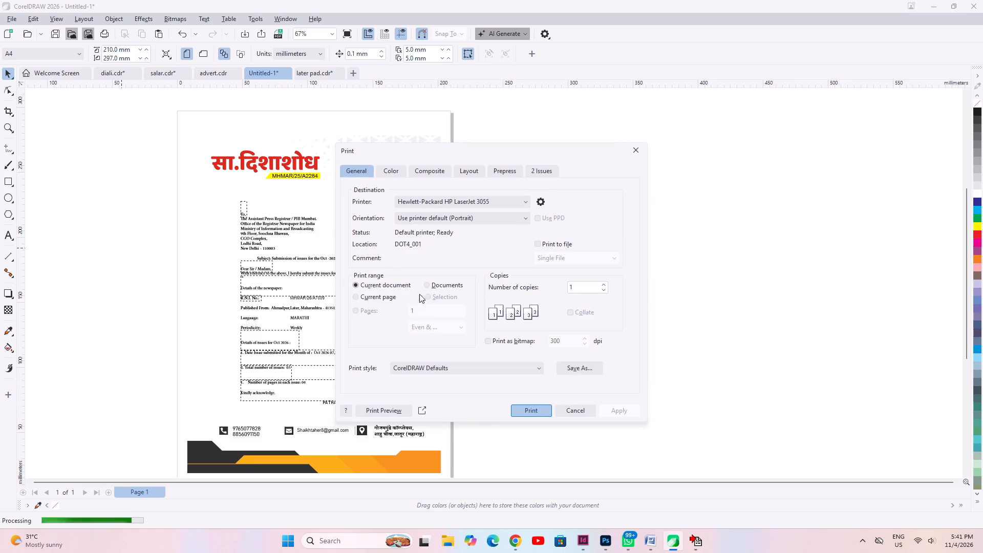
click(606, 285)
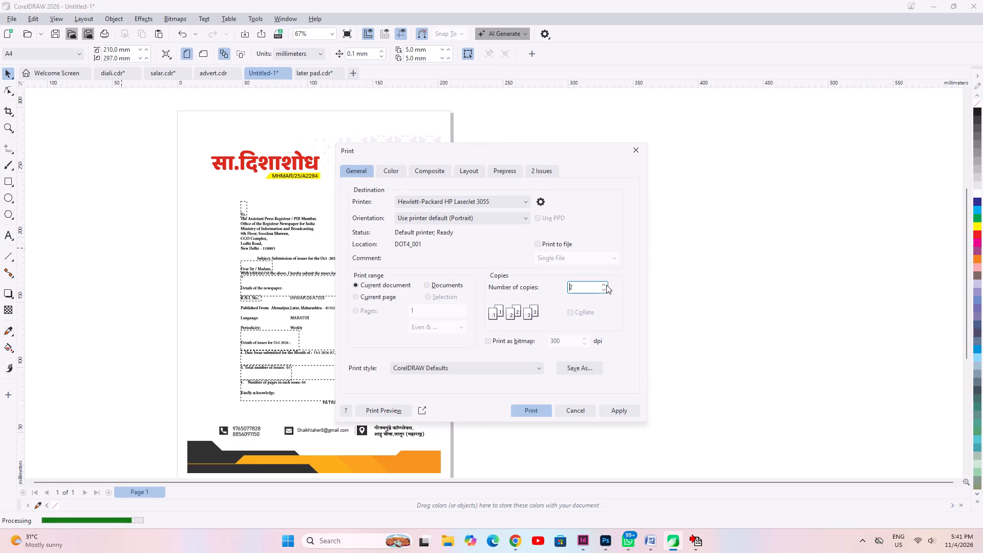
click(630, 413)
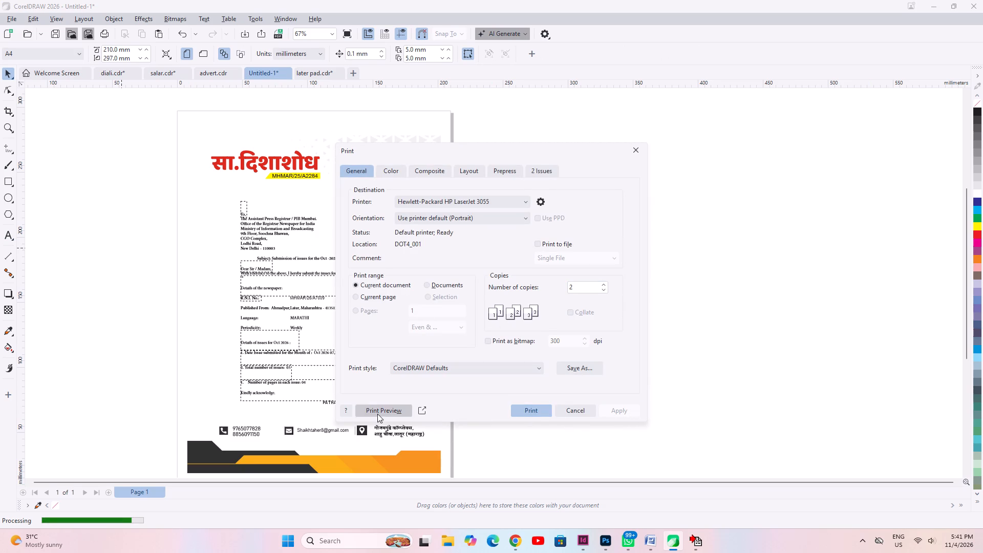
click(535, 411)
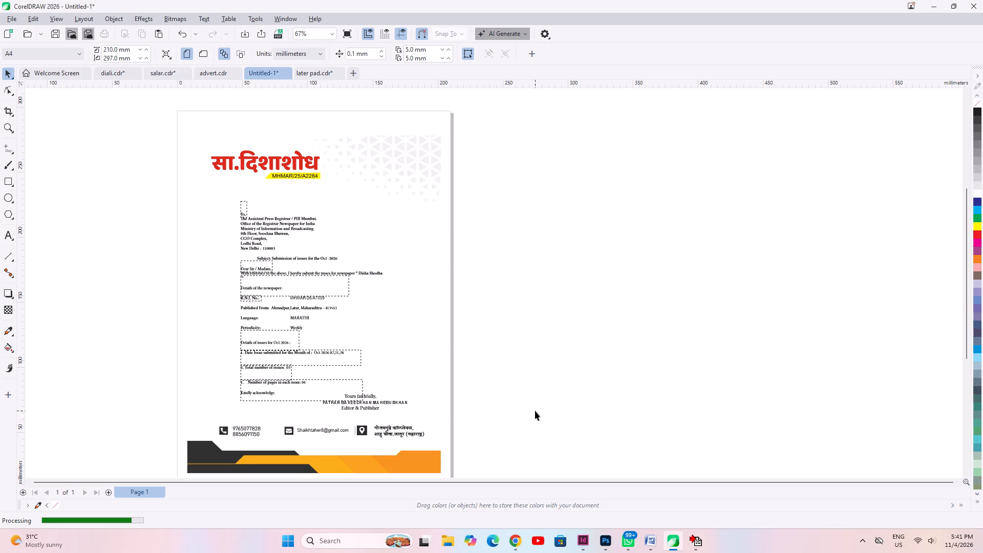
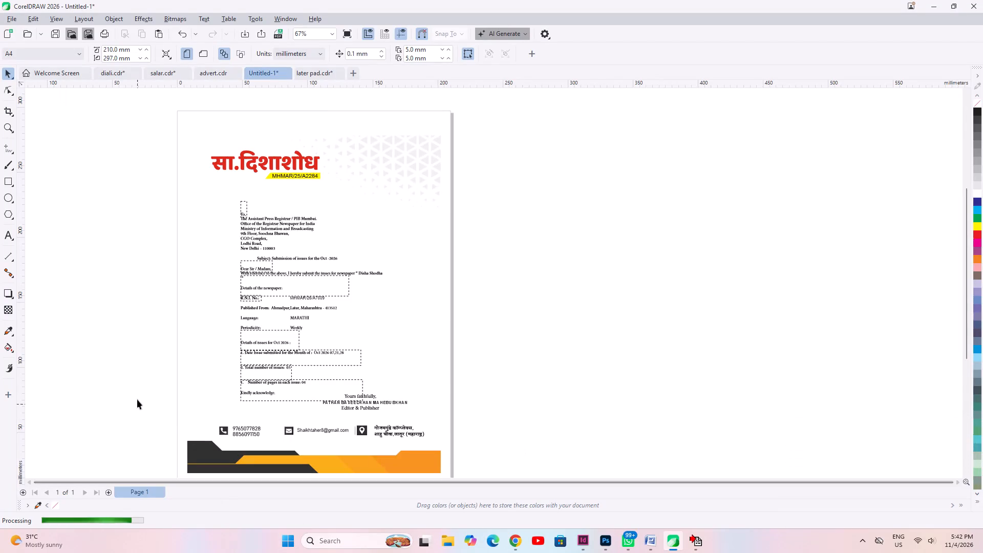
Save the Disha Shodh letter as "rni later" in the DISHA SHODH folder.
click(54, 33)
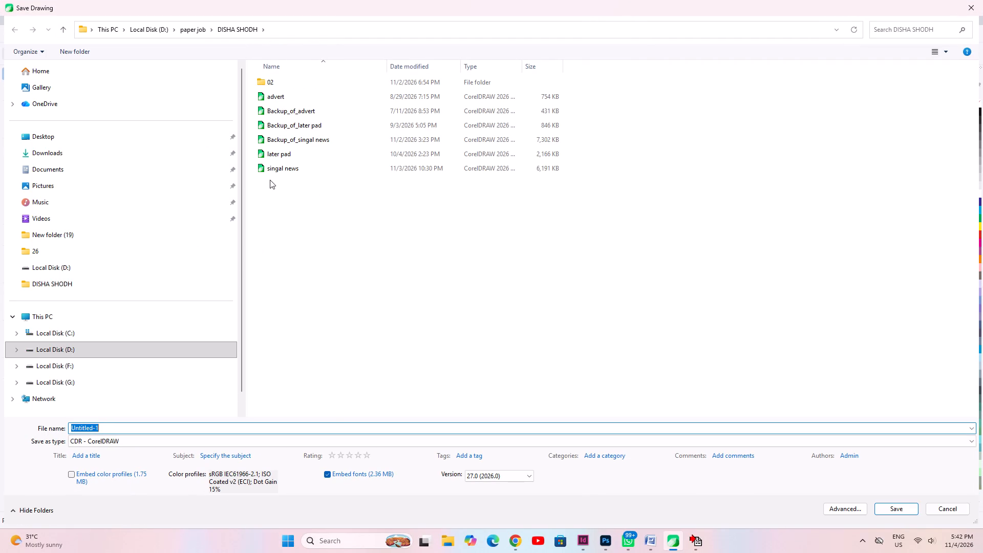
text(rni later)
key(Return)
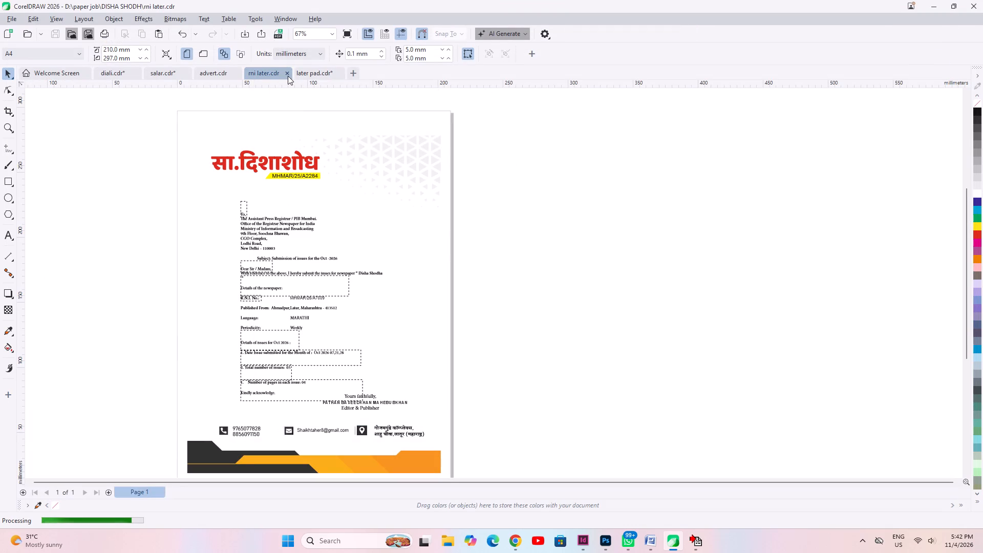
Close the "rni later" and "later pad" documents, saving the changes to "later pad".
click(287, 74)
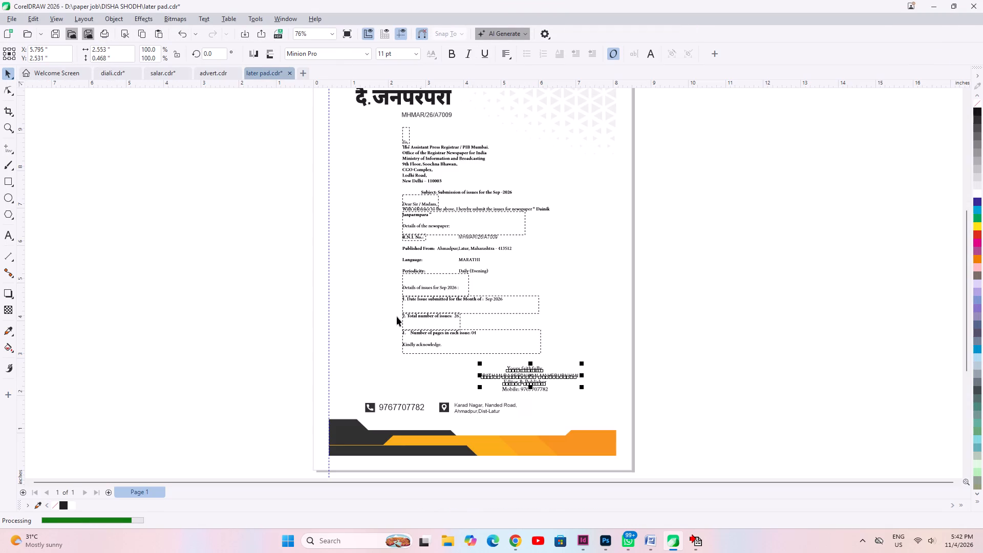
click(692, 313)
click(289, 74)
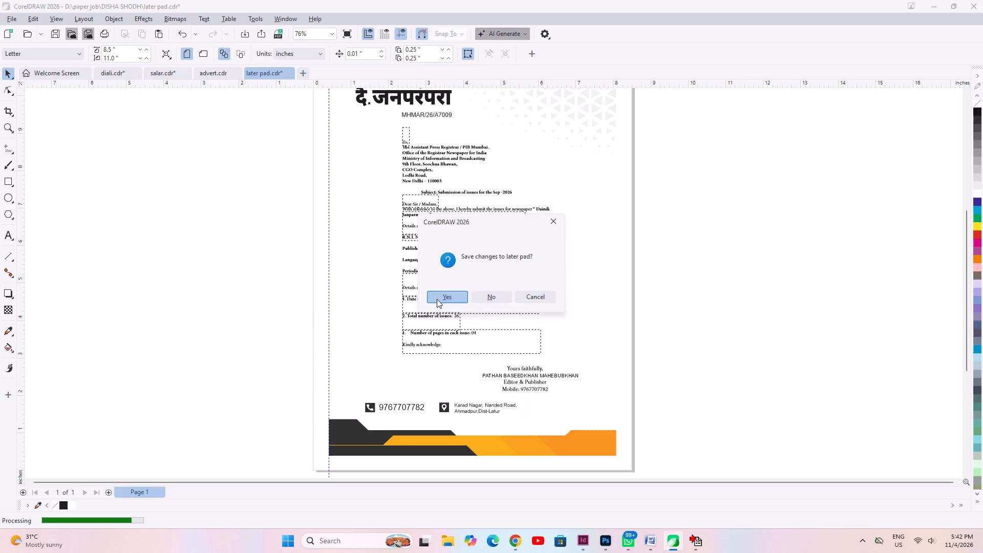
click(441, 296)
click(384, 443)
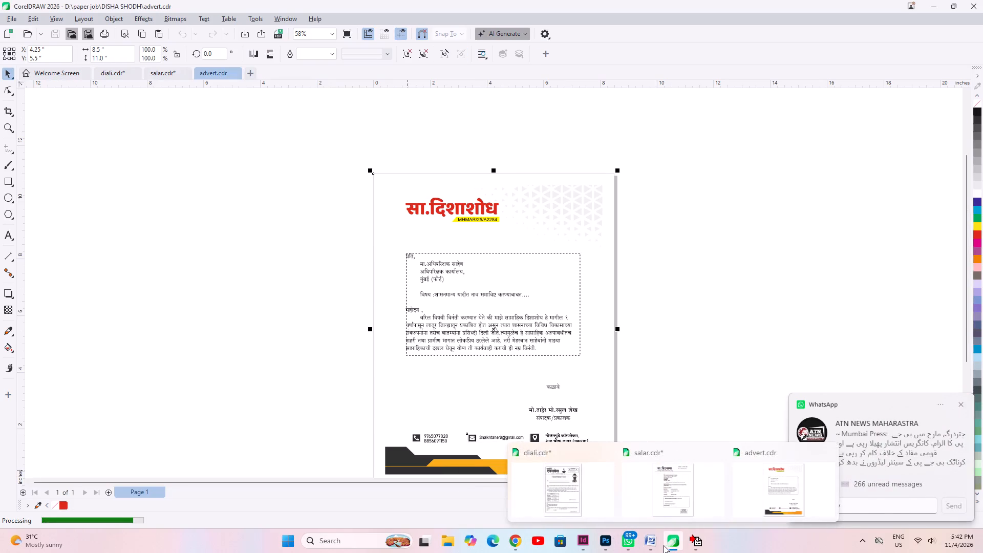
click(318, 400)
Switch to InDesign, cancel the Color Picker, and open "nayan laterpad" from the "nayan wartvahini" folder inside "paper job".
click(582, 544)
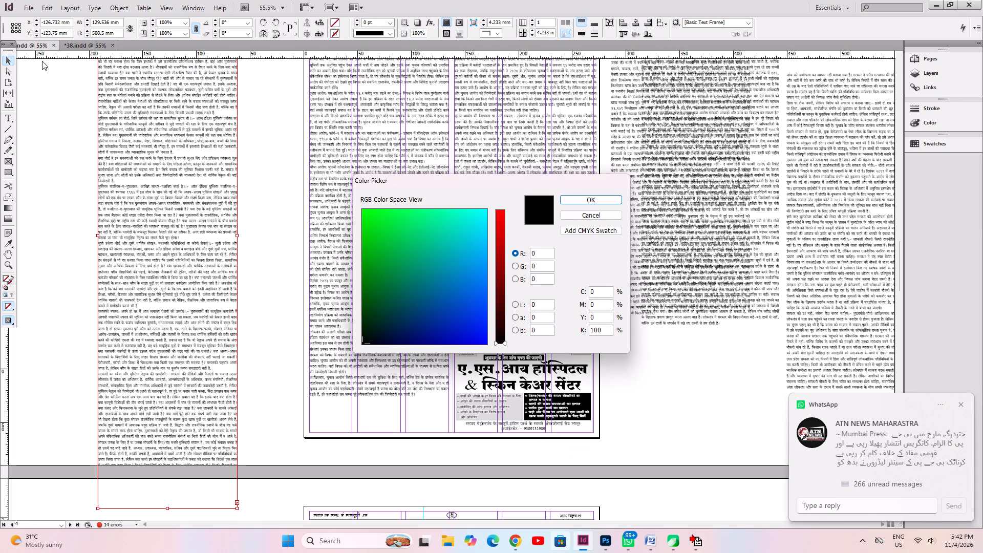
click(604, 212)
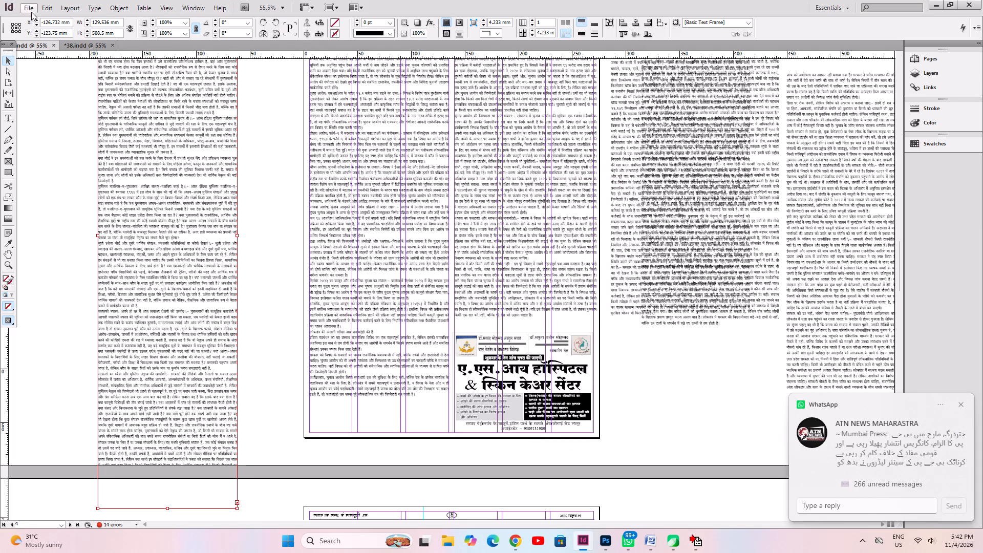
click(31, 9)
click(29, 30)
click(449, 140)
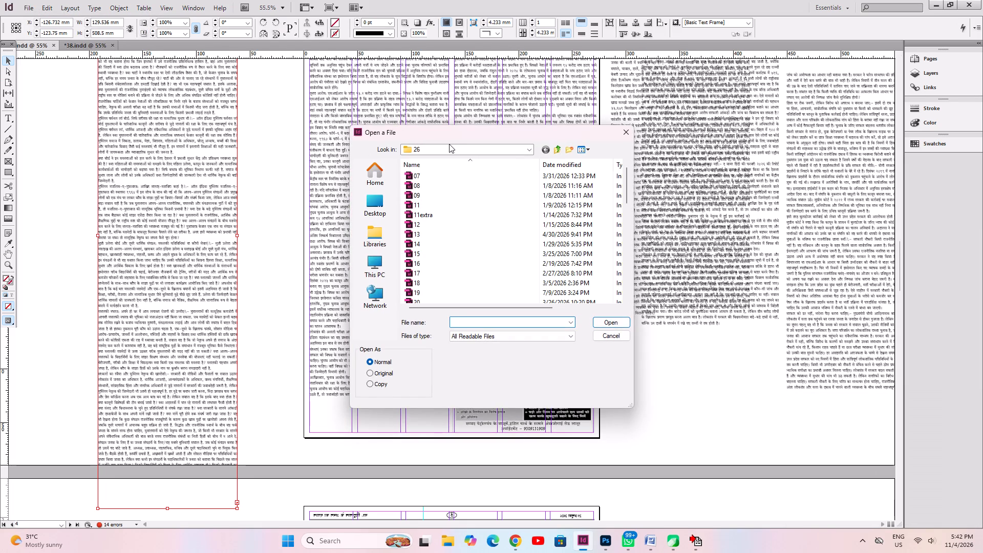
drag(629, 180, 629, 268)
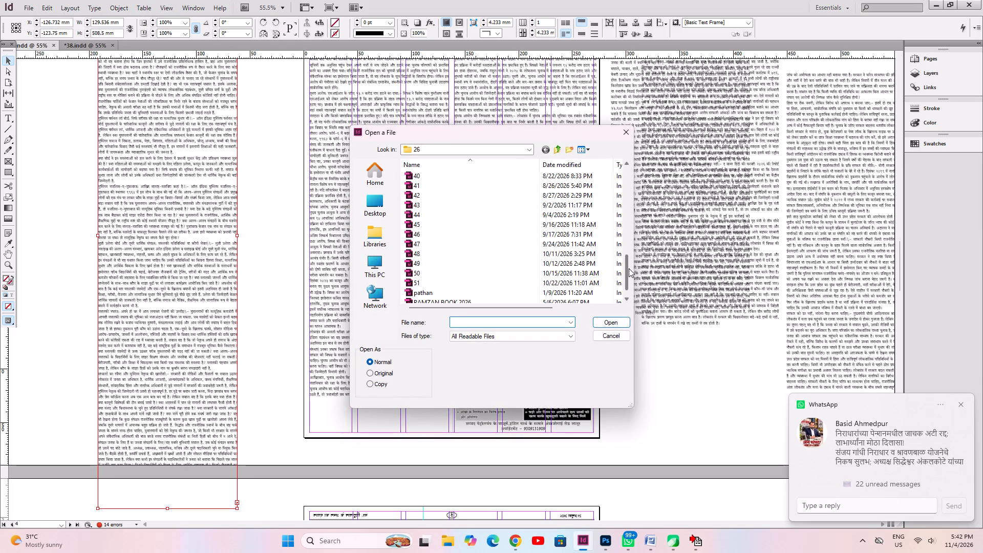
drag(629, 268, 629, 274)
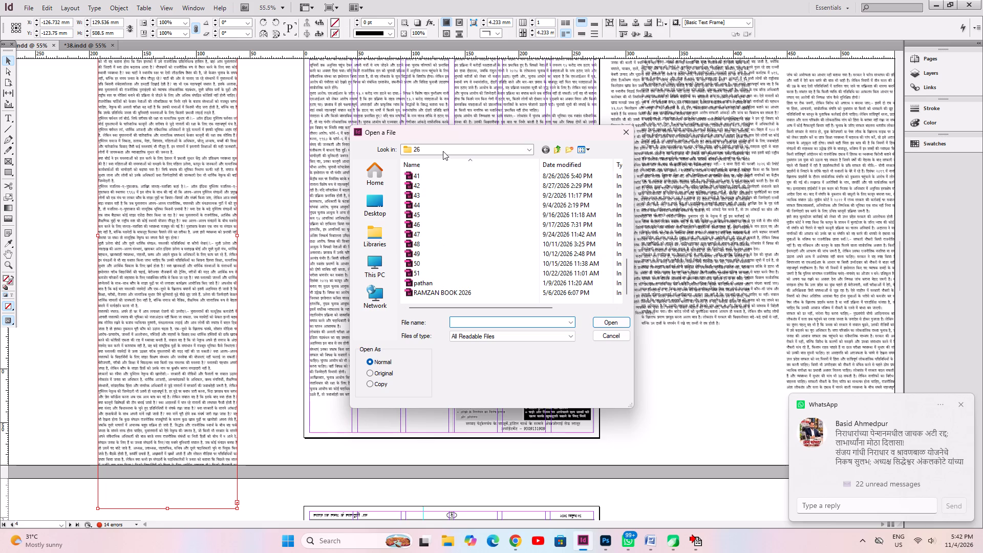
click(443, 151)
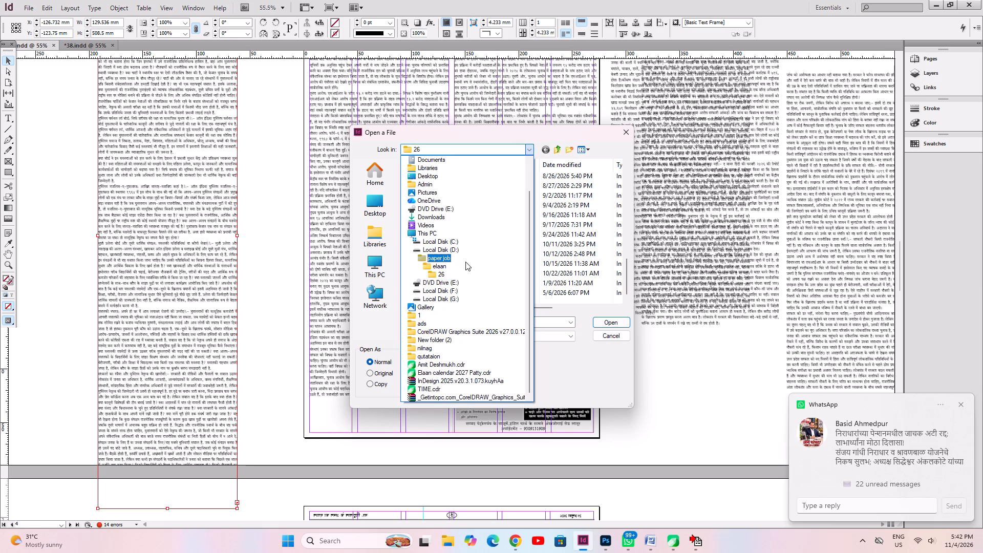
click(467, 261)
click(448, 199)
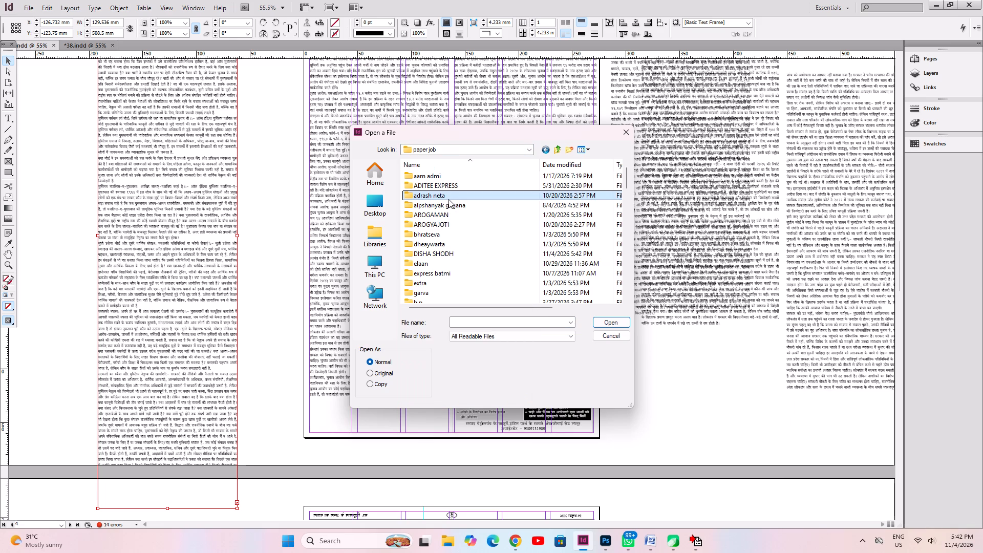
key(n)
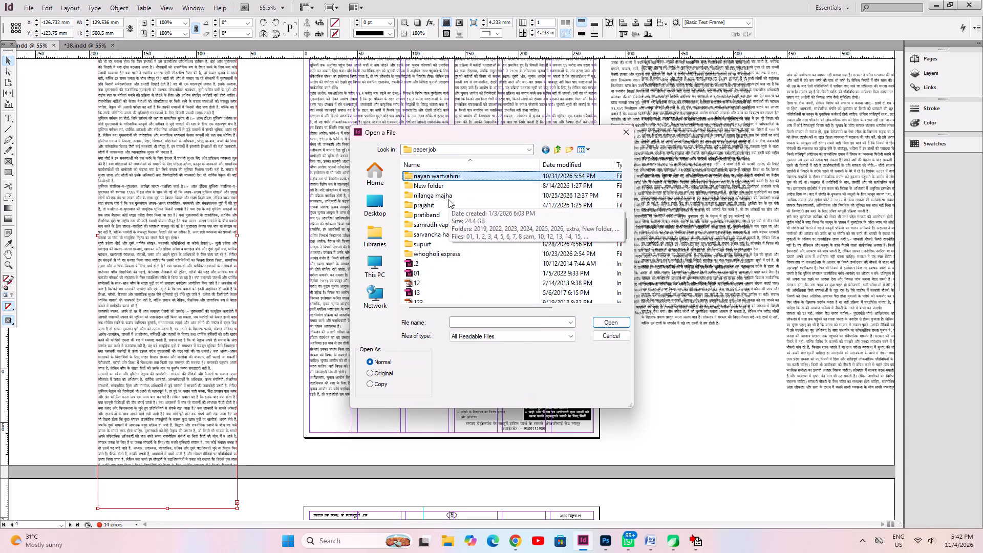
key(Return)
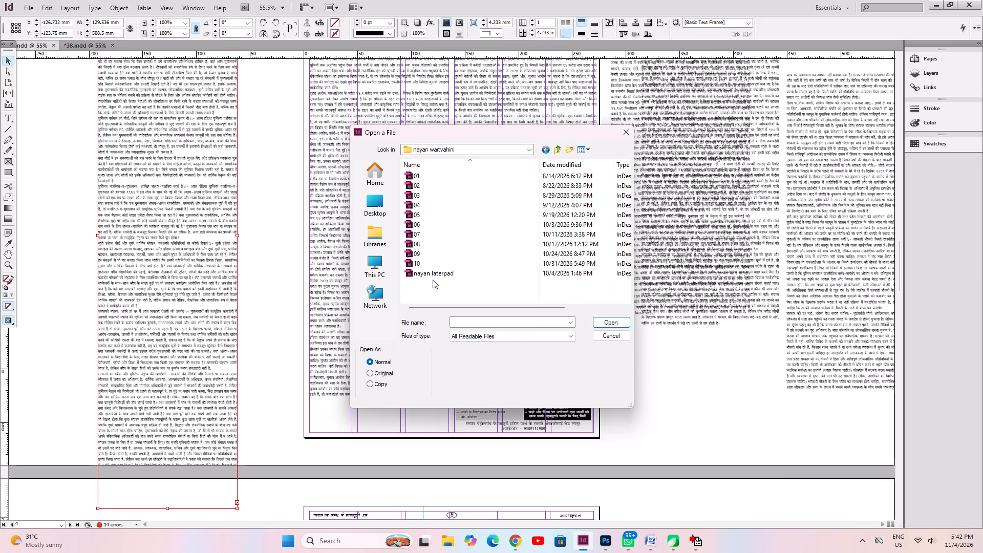
click(432, 278)
double_click(432, 276)
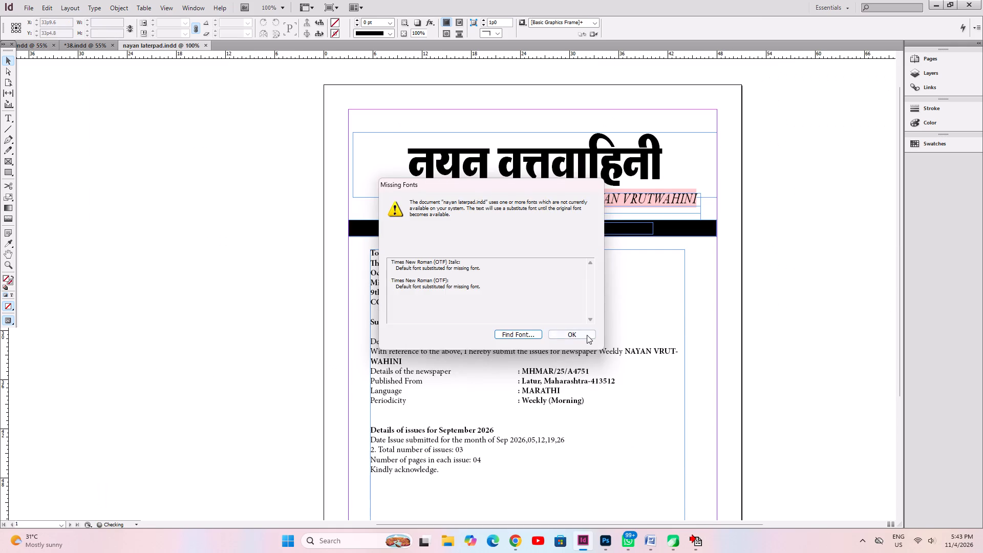
In InDesign, accept the substitute fonts for nayan laterpad.indd.
click(587, 335)
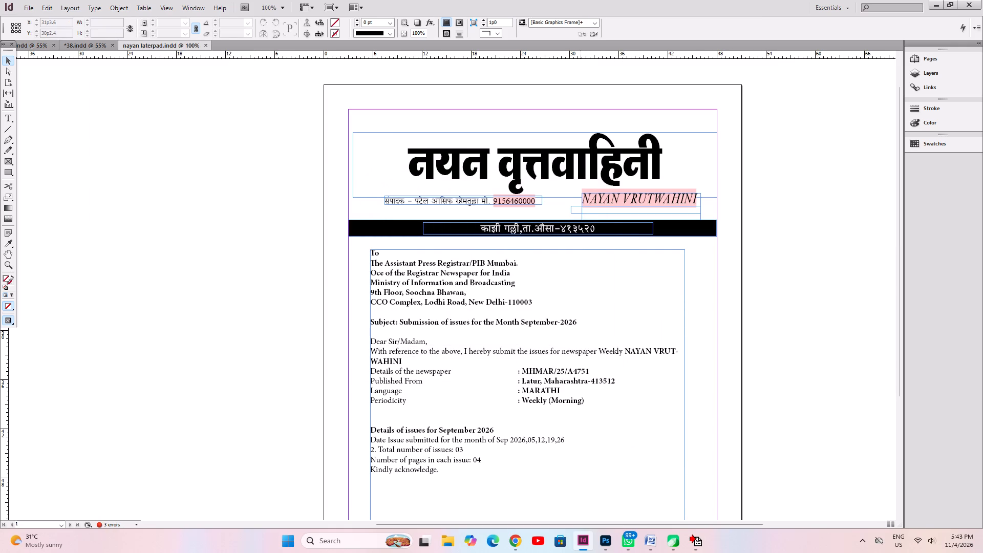
Change the month in the Nayan Vrutwahini letter's subject line to October.
scroll(482, 413, down, 2)
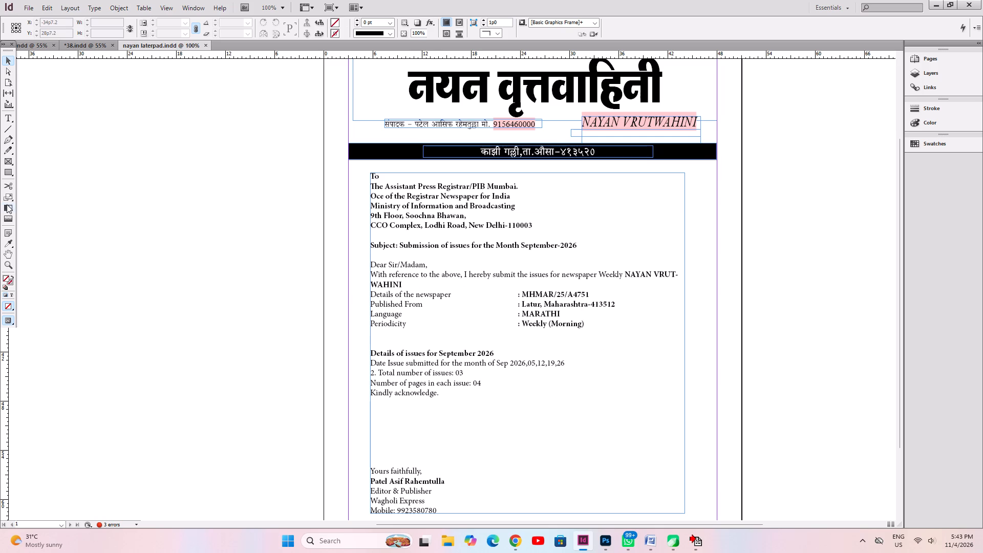
click(5, 118)
click(495, 366)
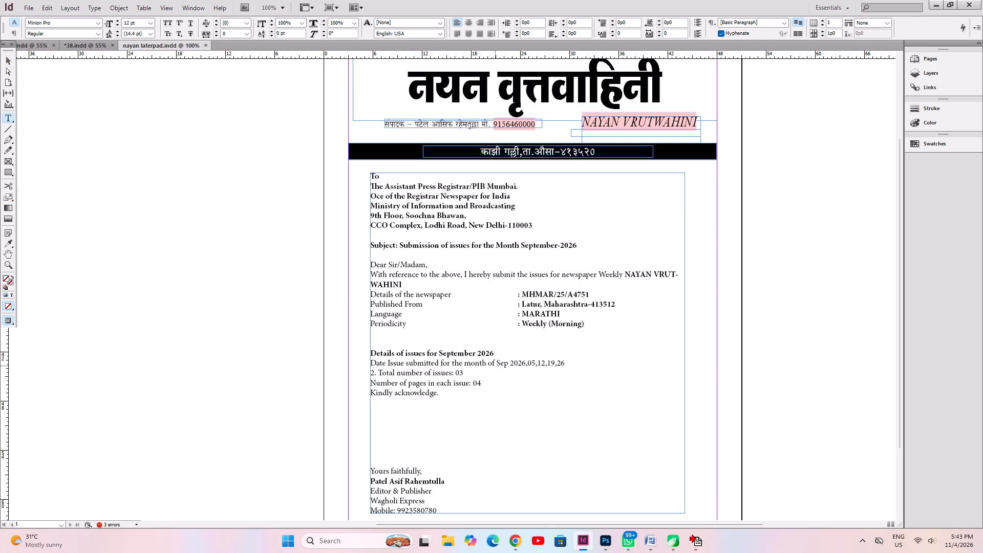
click(480, 356)
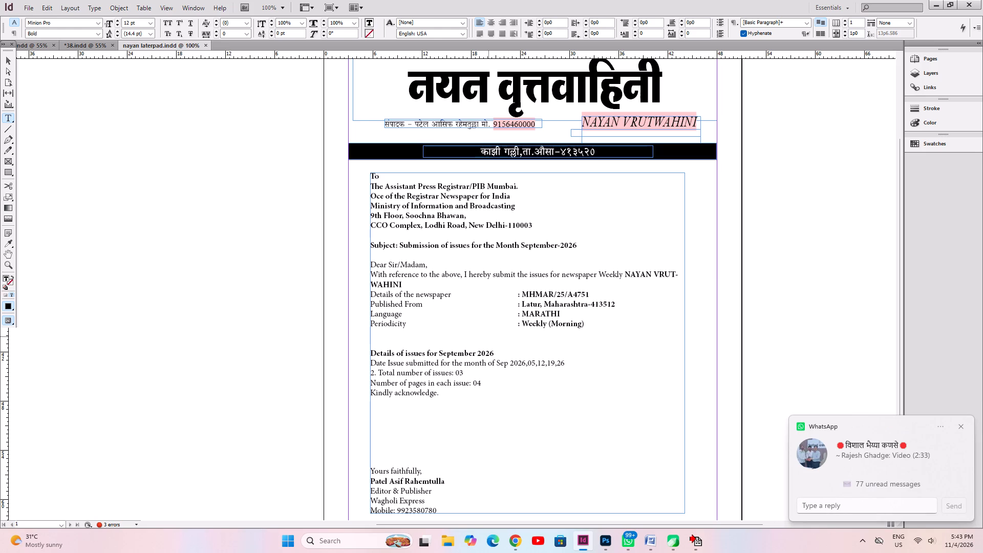
click(509, 224)
key(ctrl+2)
alt+drag(417, 402, 393, 338)
click(448, 256)
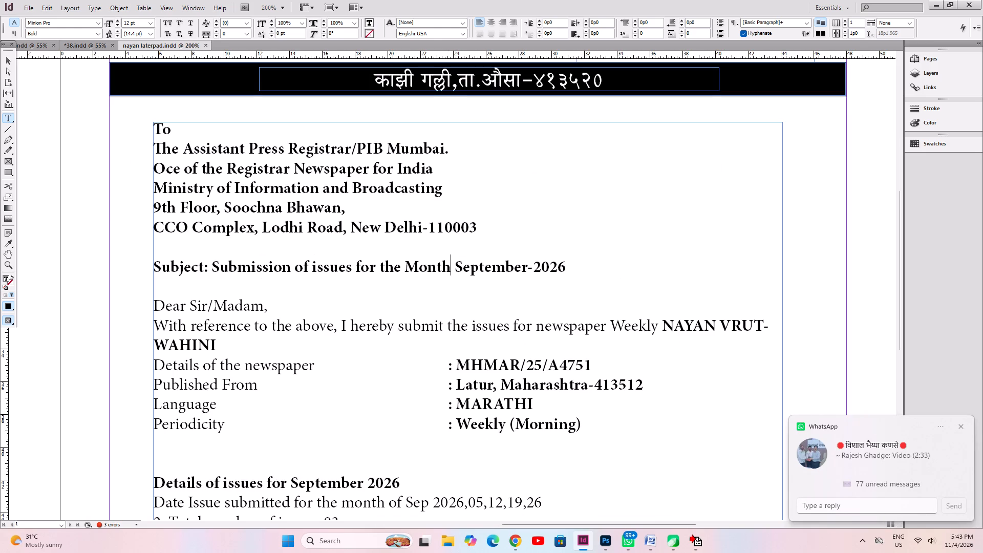
key(Down)
key(Down)
key(Right)
key(Right)
key(Right)
key(Right)
key(Right)
key(Right)
key(Right)
key(Right)
key(Right)
key(Right)
key(Right)
key(Right)
key(Right)
key(Right)
key(Right)
key(Right)
key(Right)
key(Right)
key(Right)
key(Right)
key(Down)
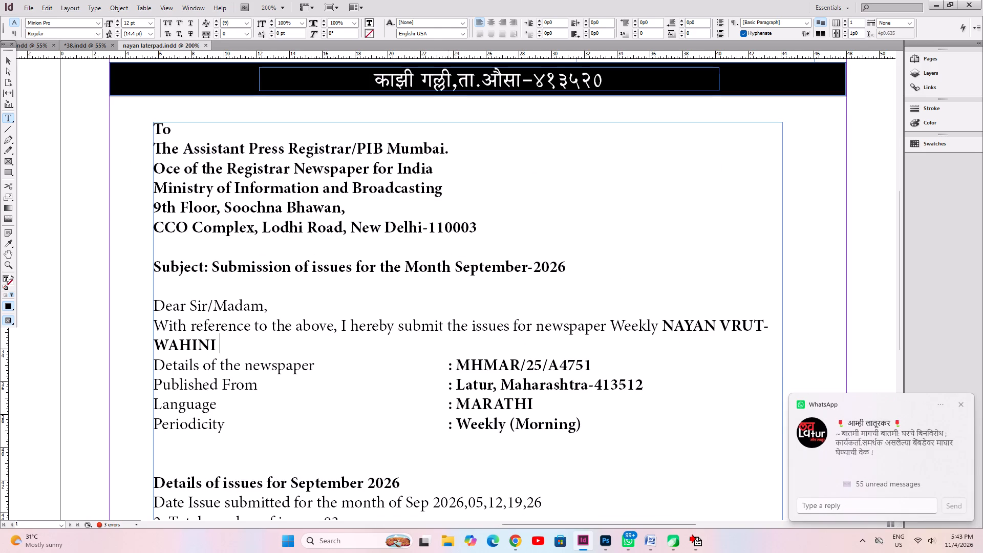
key(Up)
key(Up)
key(Up)
key(Up)
key(Right)
key(Right)
key(Right)
key(Right)
key(Right)
key(Right)
key(Right)
key(Right)
key(Right)
key(Right)
key(Right)
key(Right)
key(Right)
key(Right)
key(Right)
key(Right)
key(Right)
key(Right)
key(Right)
key(Right)
key(Right)
key(Right)
key(Left)
key(Left)
key(shift+Left)
key(shift+Left)
key(shift+Left)
key(shift+Left)
key(shift+Left)
key(shift+Left)
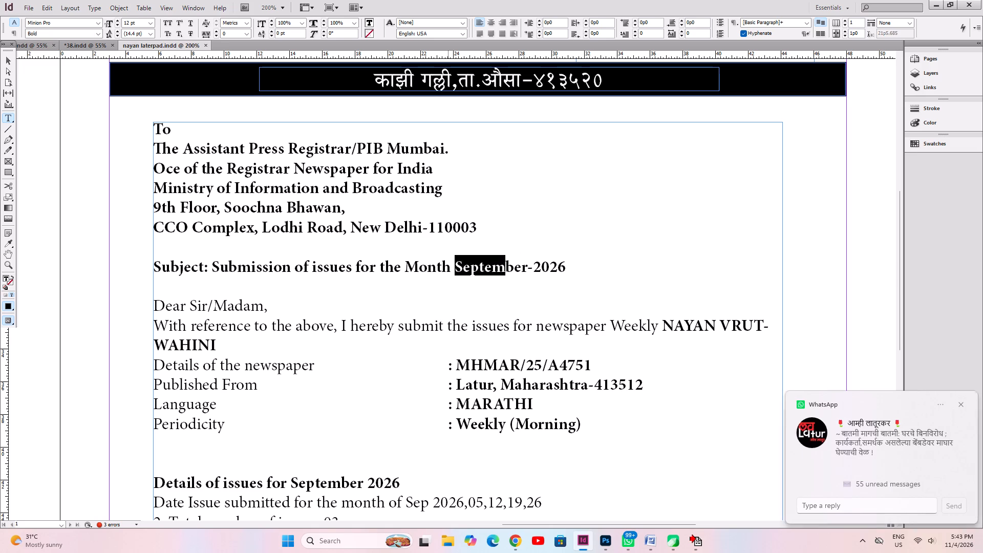
text(October)
key(shift+Right)
key(shift+Right)
key(shift+Right)
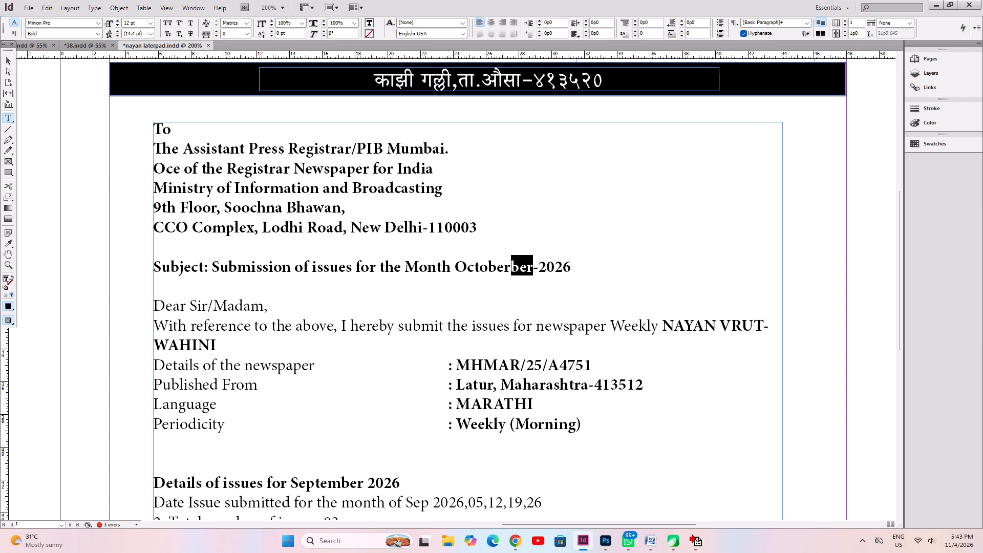
key(BackSpace)
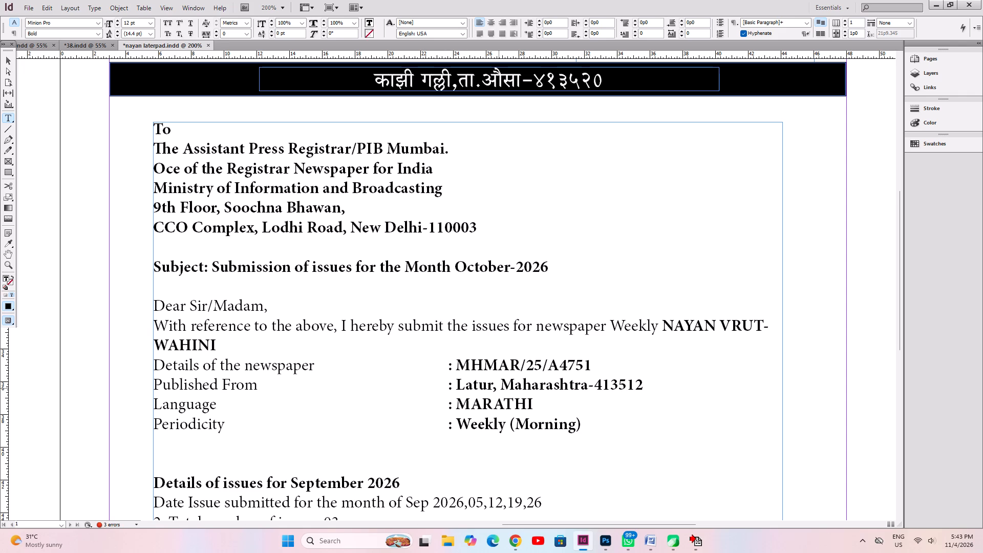
Change the month in the "Details of issues for" heading to October.
scroll(481, 417, down, 3)
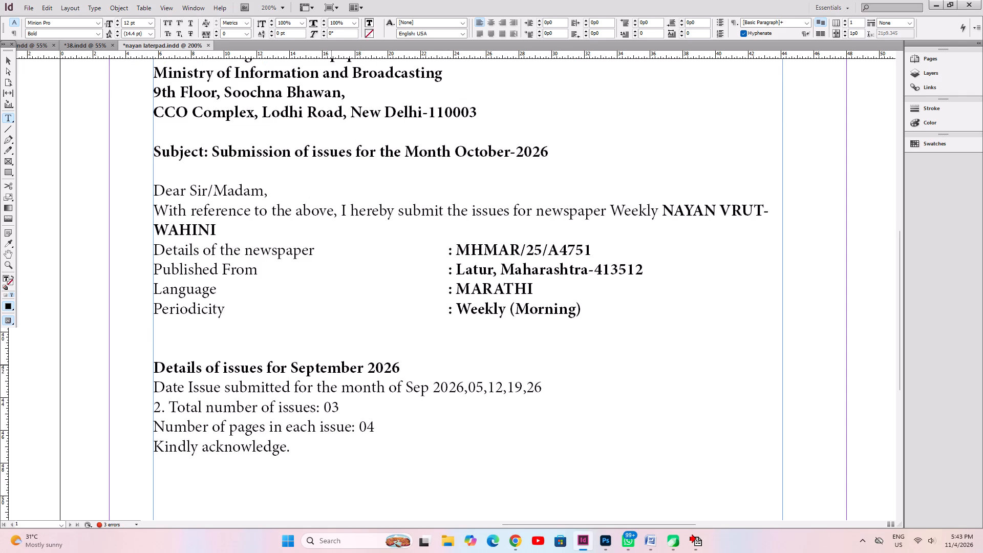
drag(292, 372, 360, 378)
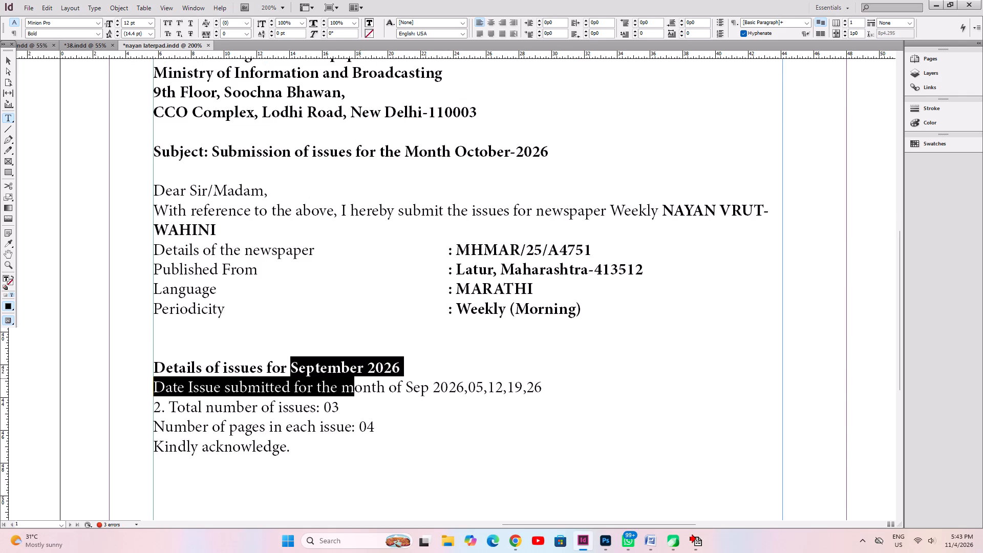
drag(360, 378, 362, 376)
text(October)
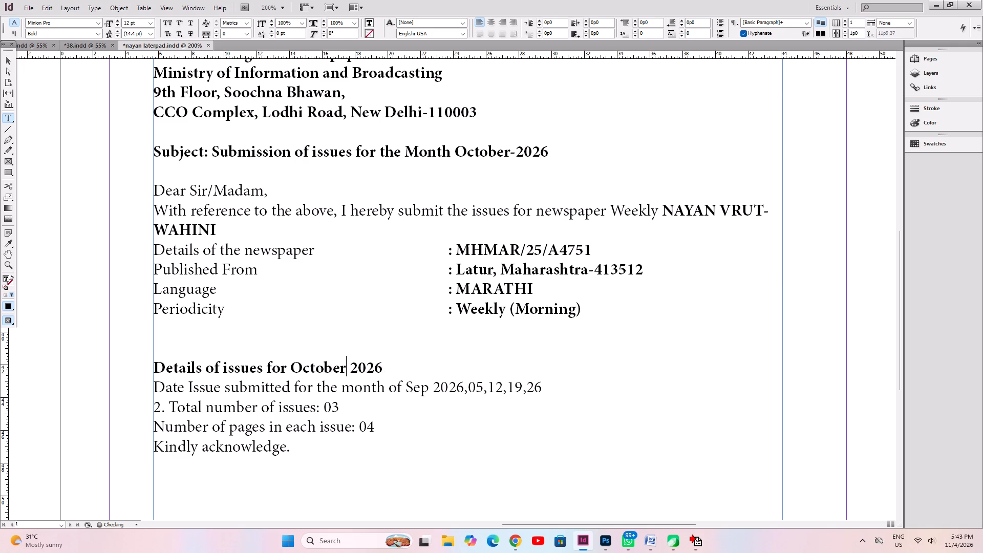
Change the month in the "Date Issue submitted for the month of" line to "Oct".
click(454, 388)
drag(408, 390, 422, 392)
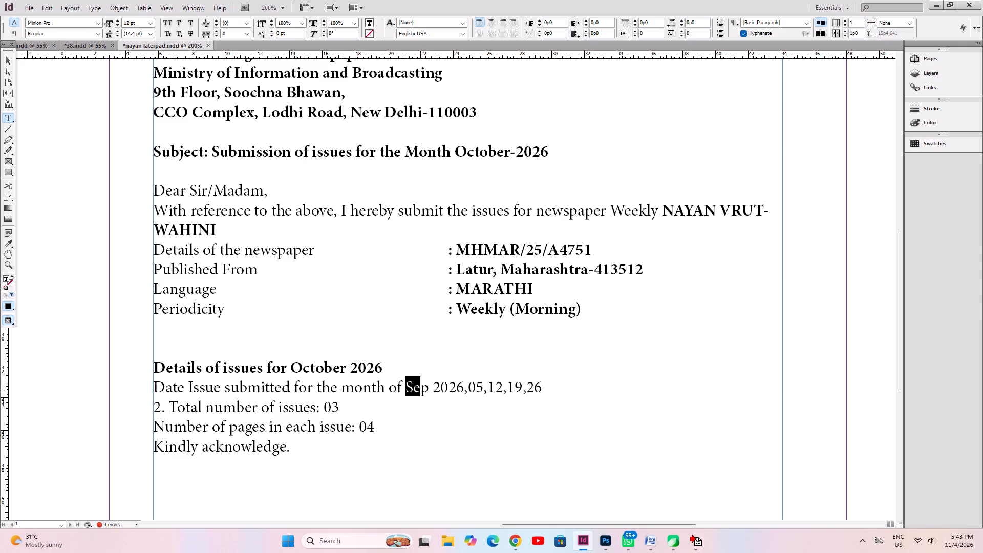
drag(422, 392, 428, 395)
text(Oct)
Replace the issue dates after "Oct 2026," in the "Date Issue submitted" line with "03,10,17,24,31".
key(Right)
key(Right)
key(Right)
key(Right)
key(Right)
key(Right)
key(Right)
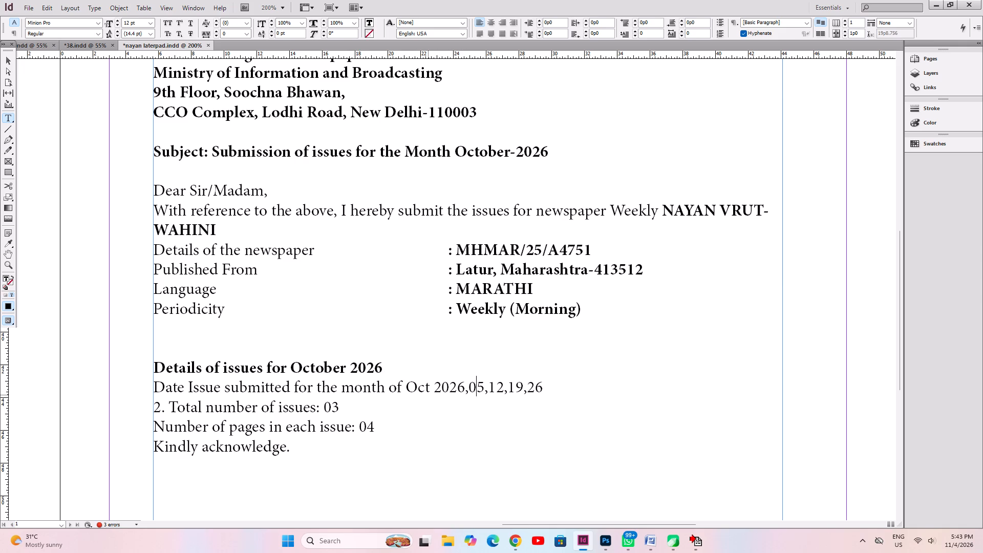
key(Left)
key(shift+End)
text(03)
key(comma)
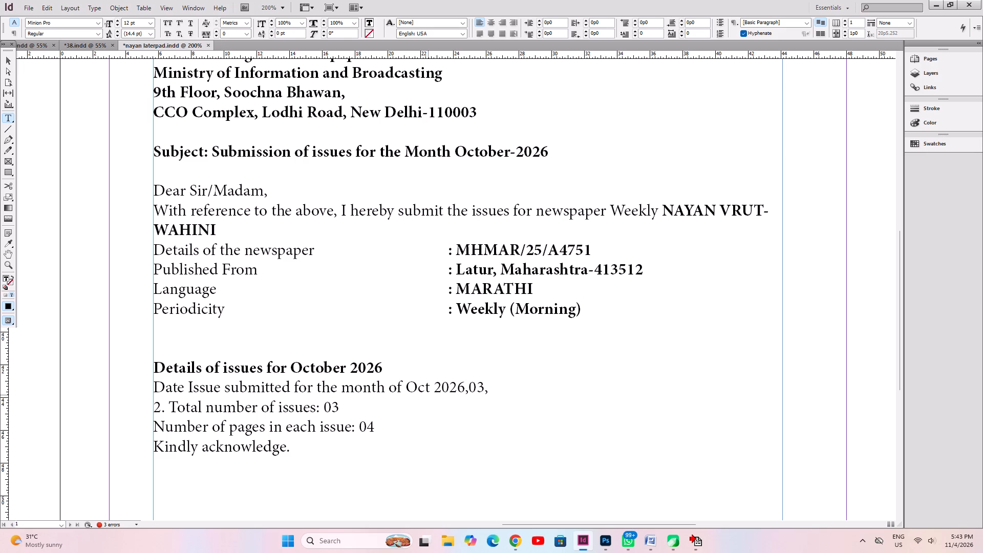
text(10)
key(comma)
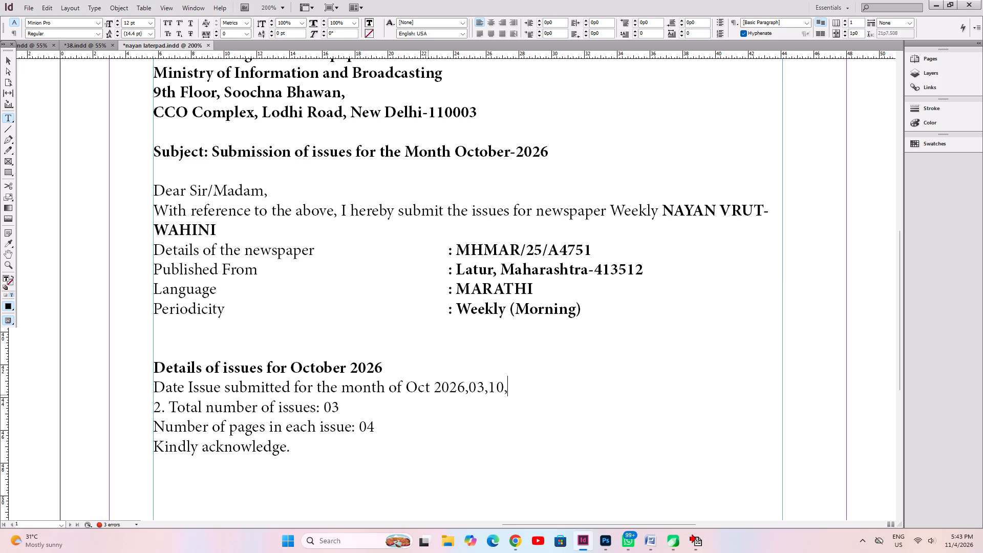
text(17,)
text(24)
key(comma)
text(31)
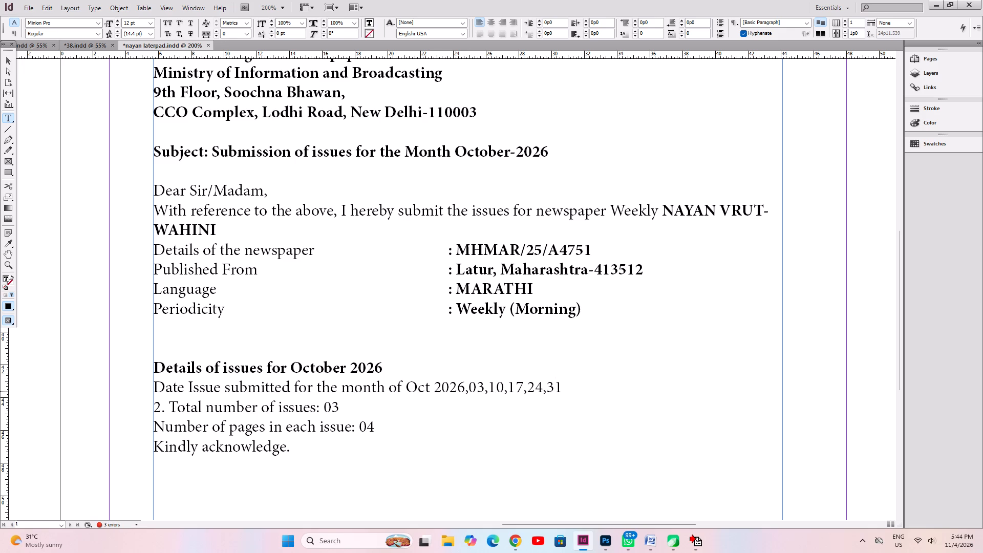
Fit the page in view and print all pages of the letter on the HP LaserJet 3055 in 2 copies.
scroll(421, 343, down, 9)
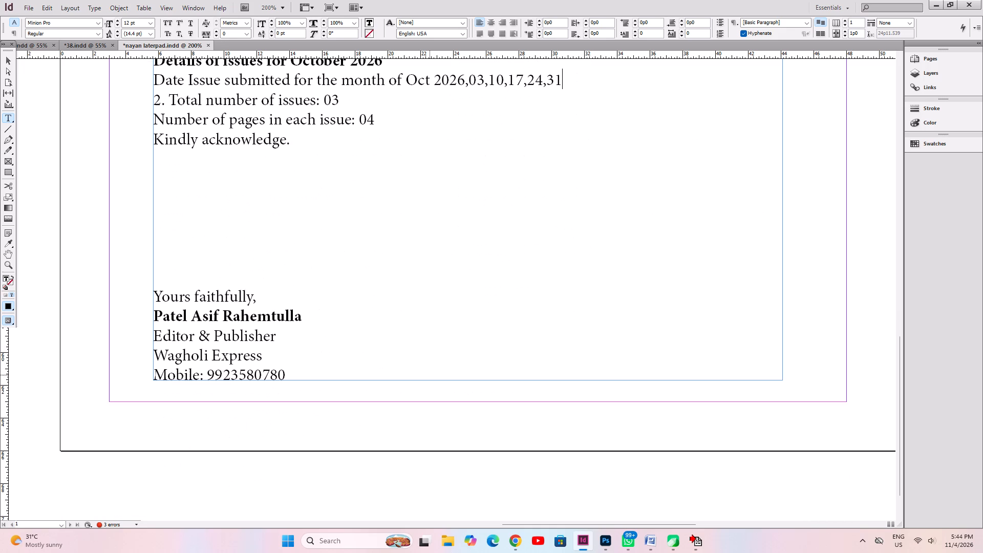
key(ctrl+0)
key(ctrl+p)
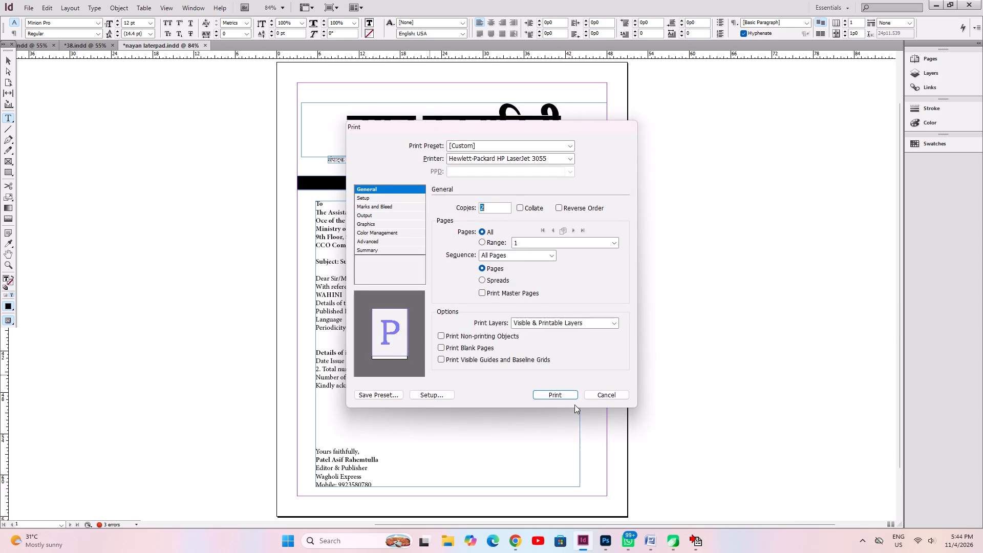
click(562, 395)
click(588, 219)
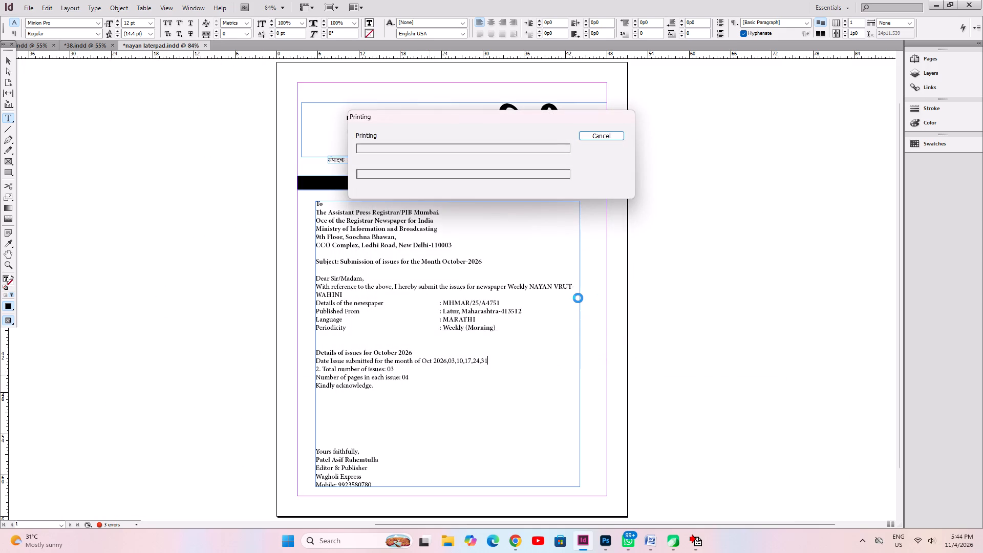
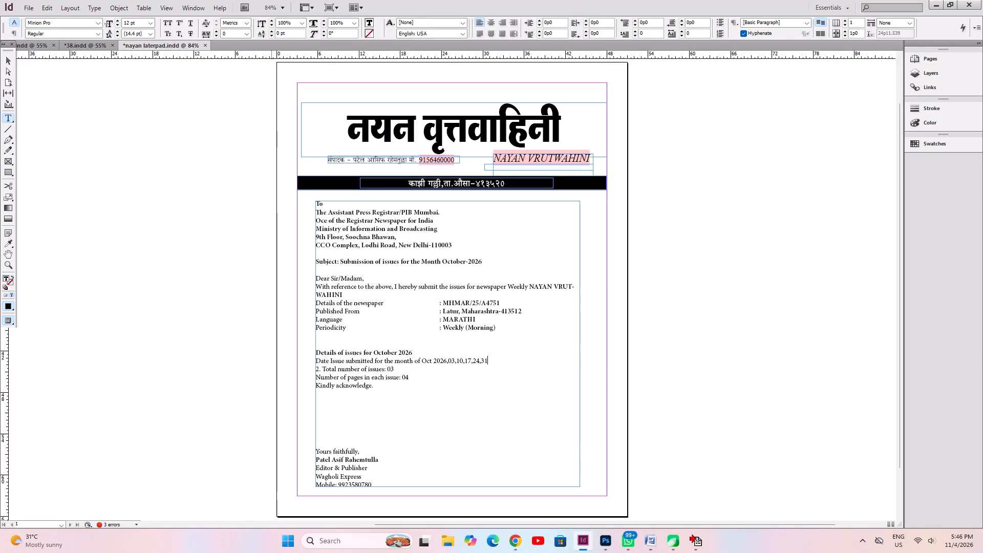
Close the nayan laterpad document, saving its changes.
click(205, 46)
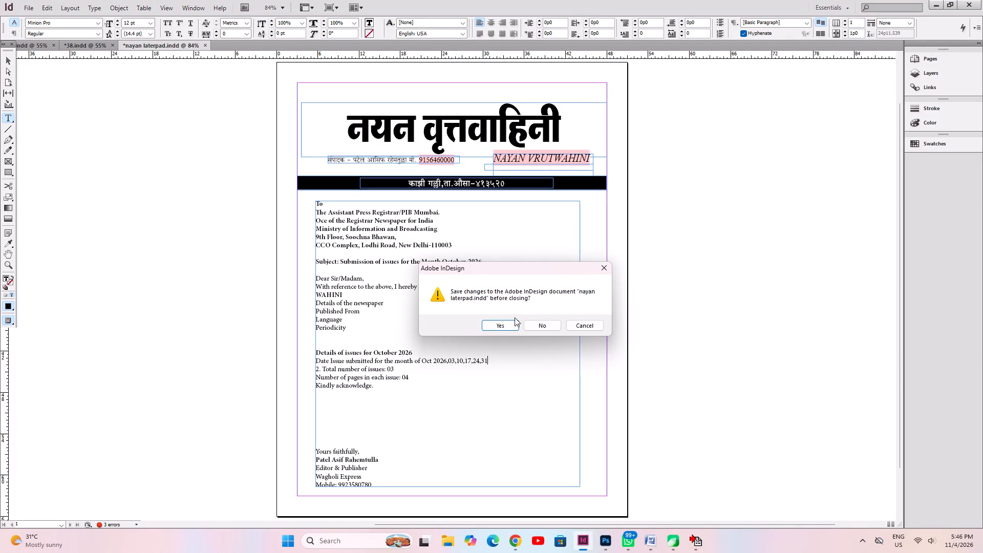
click(506, 324)
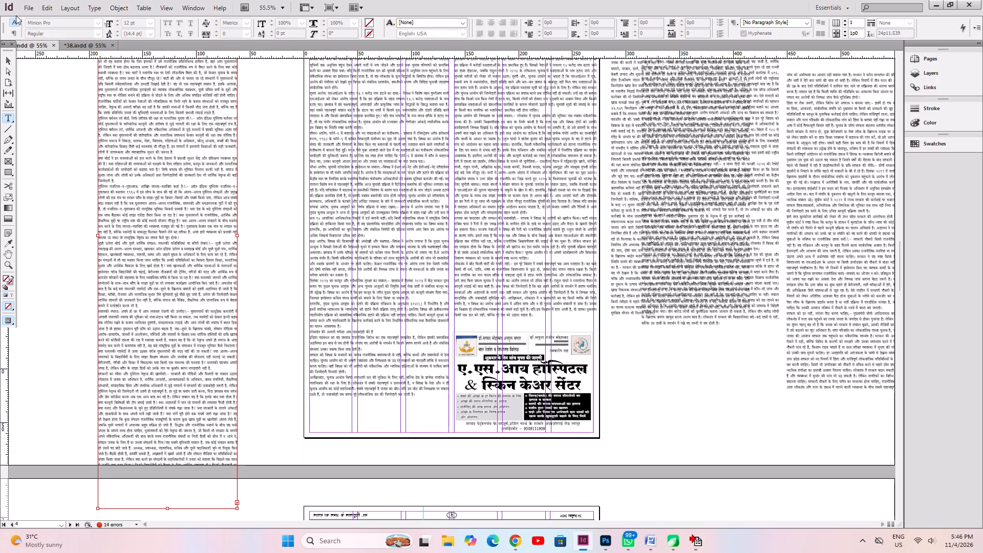
Open the LATER PAD letter from subfolder 01 of the Wagholi Express folder inside paper job.
click(27, 6)
click(38, 31)
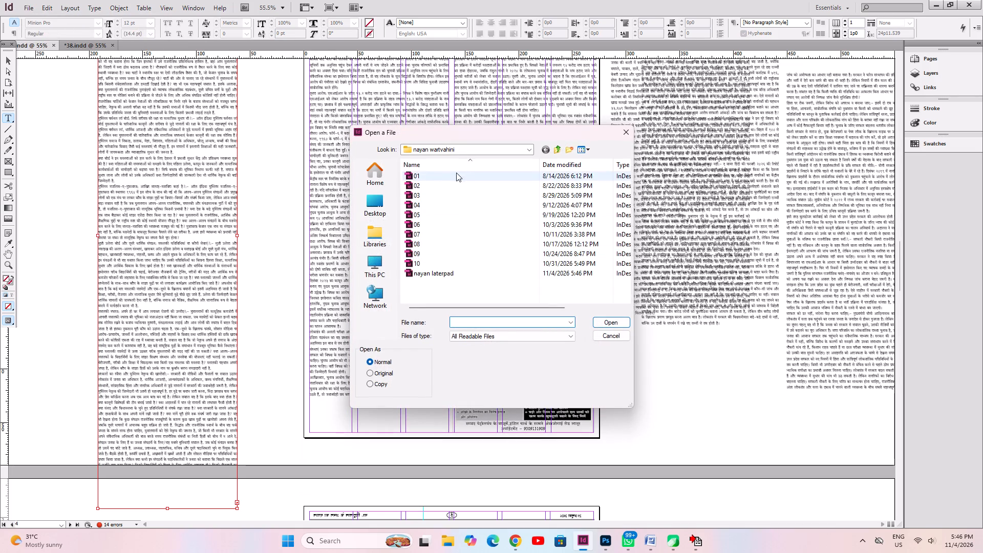
click(453, 157)
click(453, 155)
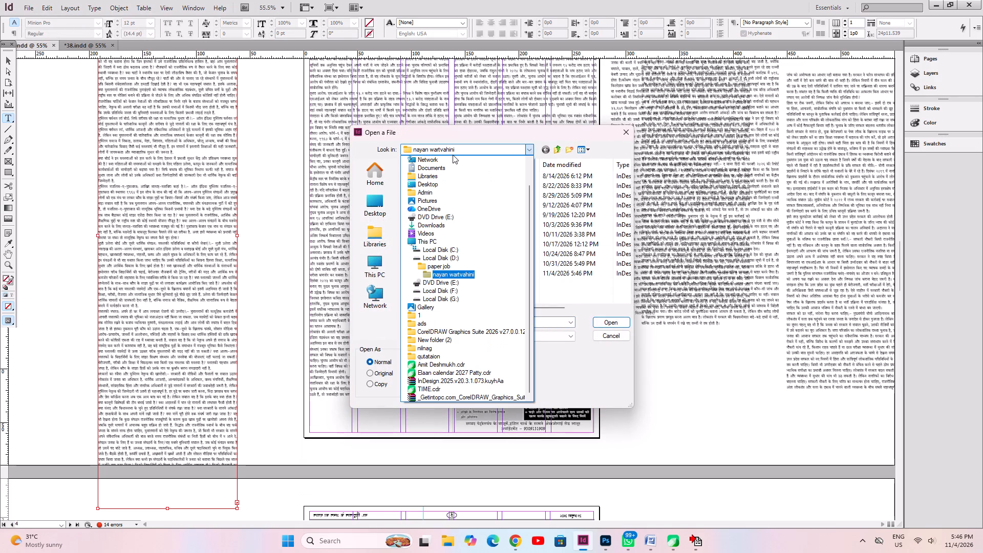
text(wag)
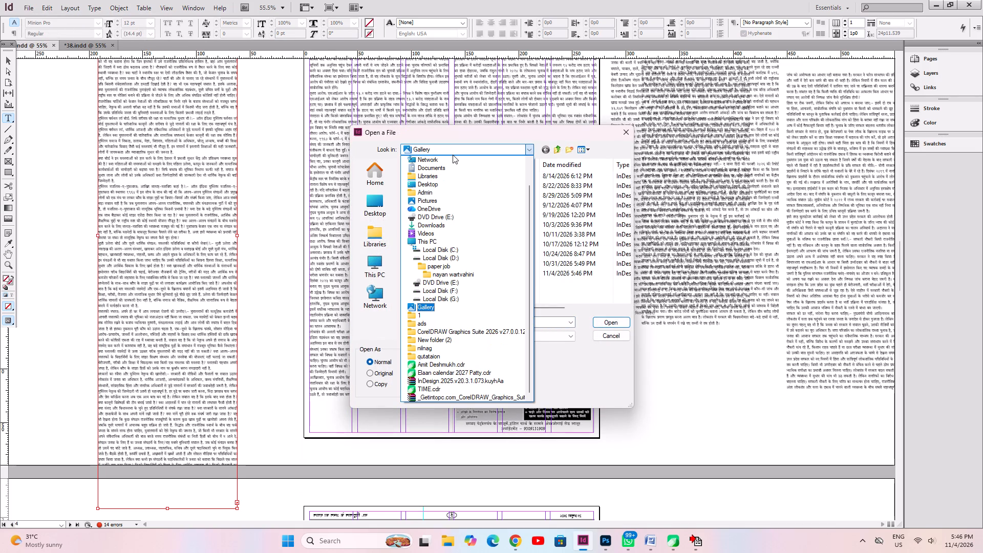
click(468, 269)
double_click(462, 228)
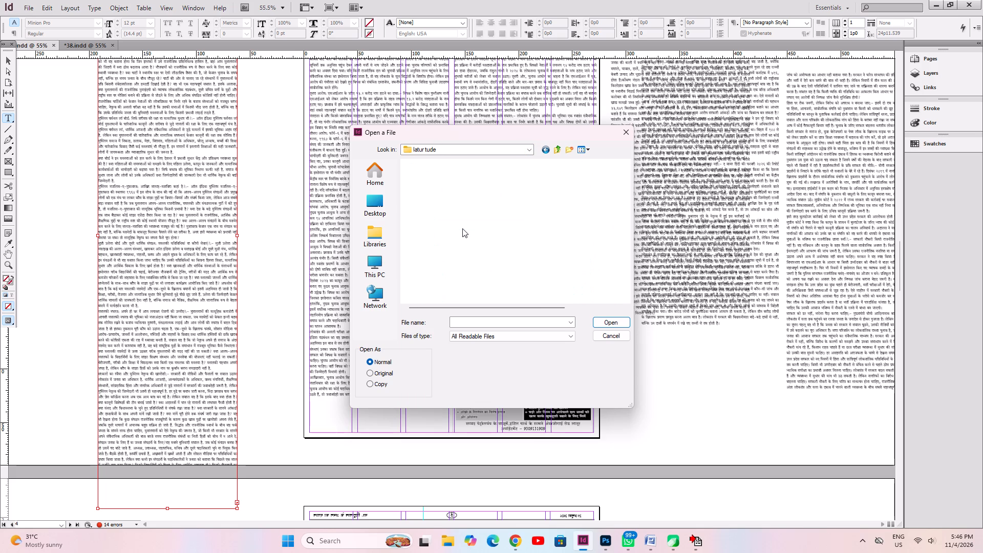
click(555, 154)
click(442, 241)
text(wah)
key(Return)
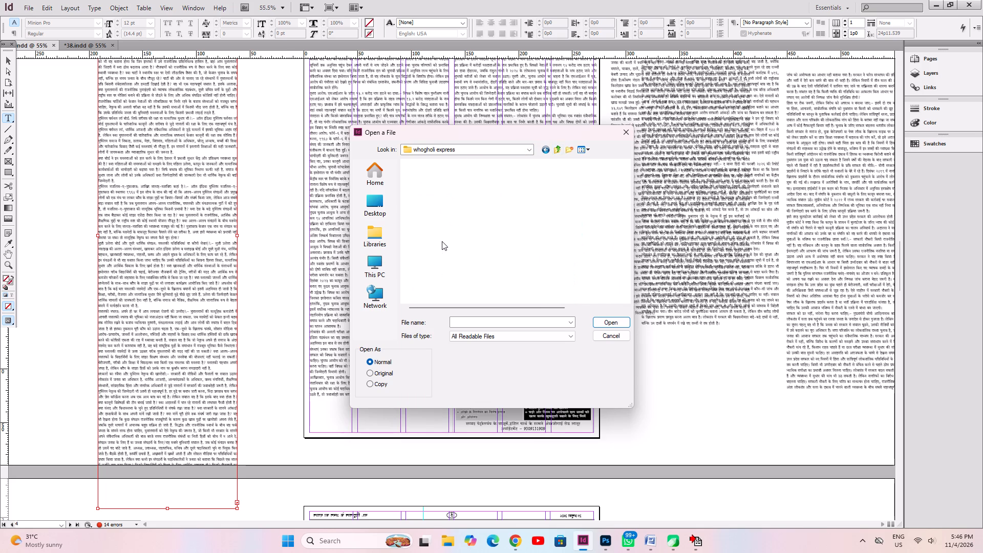
scroll(442, 241, down, 4)
scroll(441, 241, up, 7)
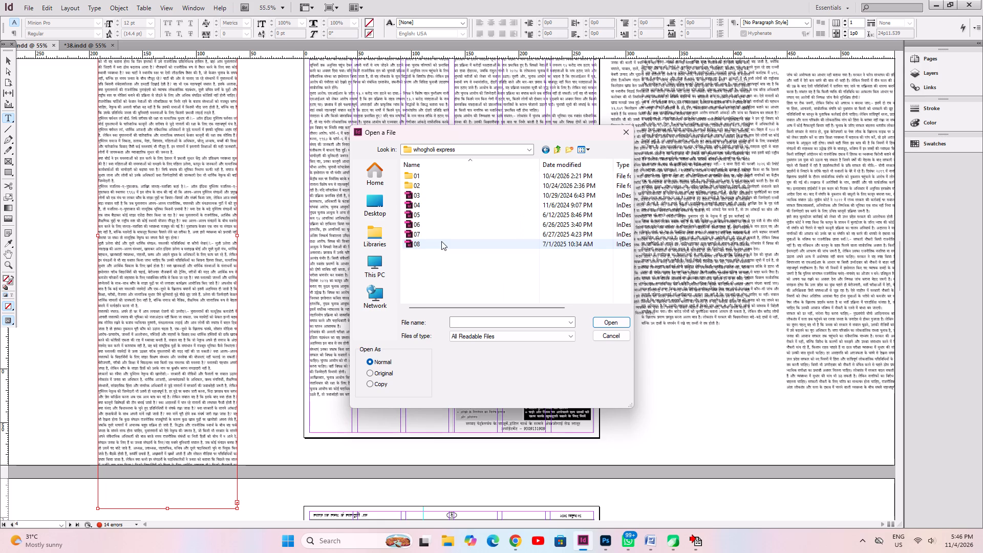
double_click(412, 175)
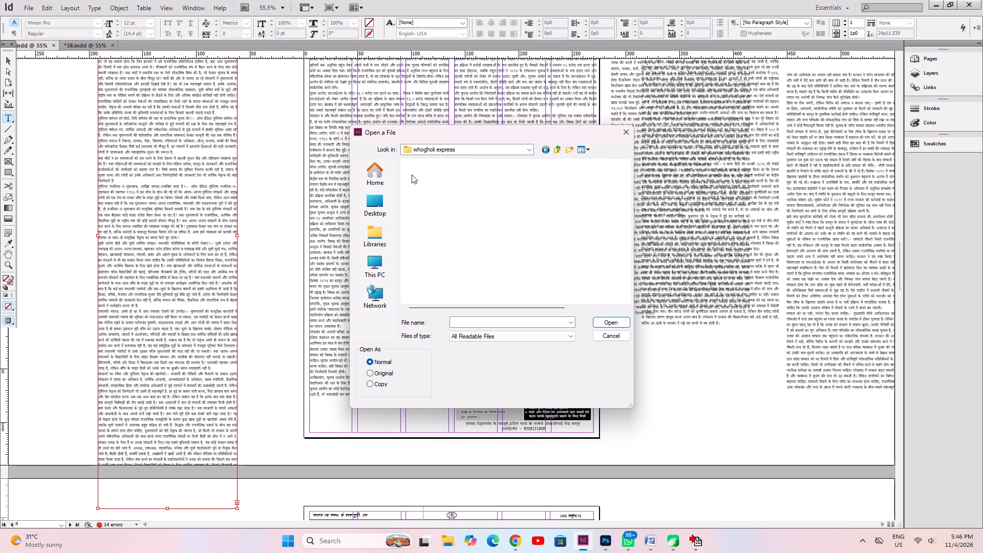
scroll(479, 244, down, 12)
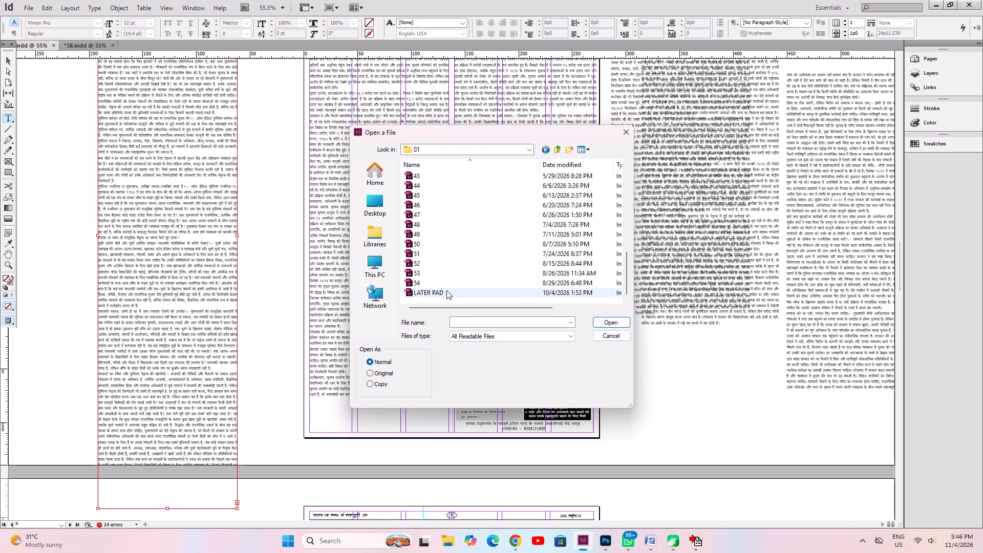
double_click(446, 290)
click(562, 332)
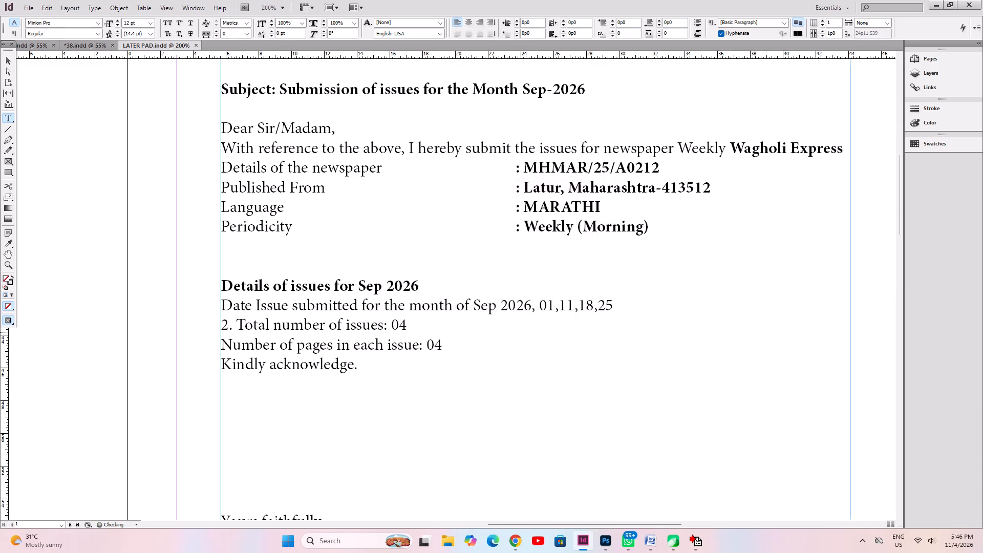
Change the month in the Wagholi Express letter's Subject line to "Oct".
scroll(507, 343, up, 8)
key(space)
key(space)
key(space)
key(space)
key(space)
key(space)
key(space)
key(space)
key(space)
key(space)
key(space)
key(space)
key(space)
key(space)
key(space)
key(space)
key(space)
key(space)
key(space)
key(space)
drag(592, 349, 487, 402)
drag(487, 399, 481, 331)
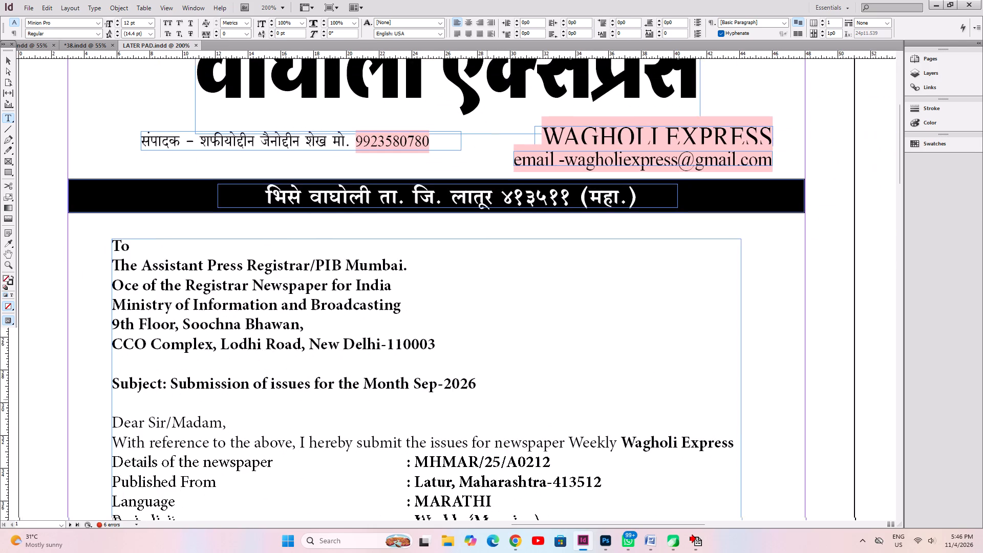
drag(481, 331, 481, 331)
drag(474, 330, 471, 202)
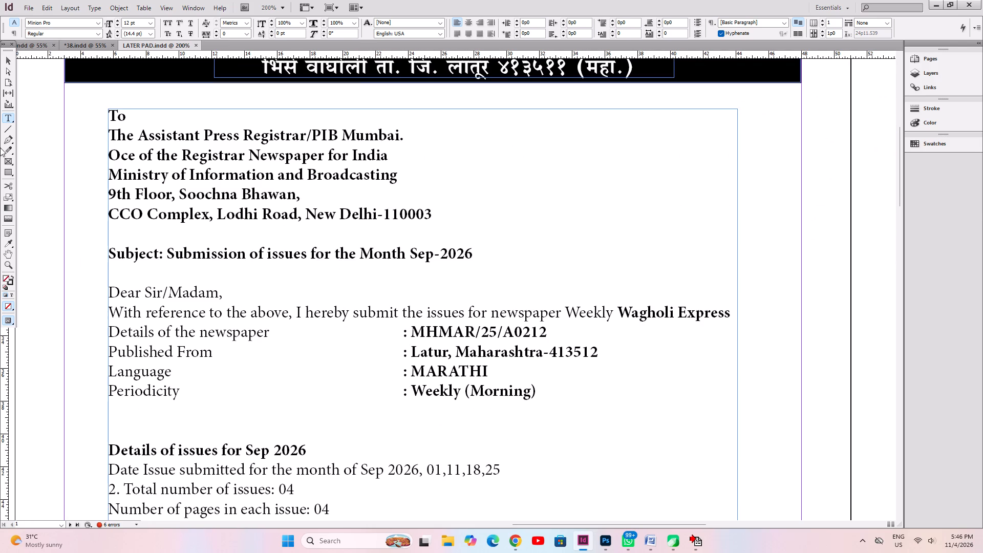
click(7, 117)
drag(412, 258, 431, 259)
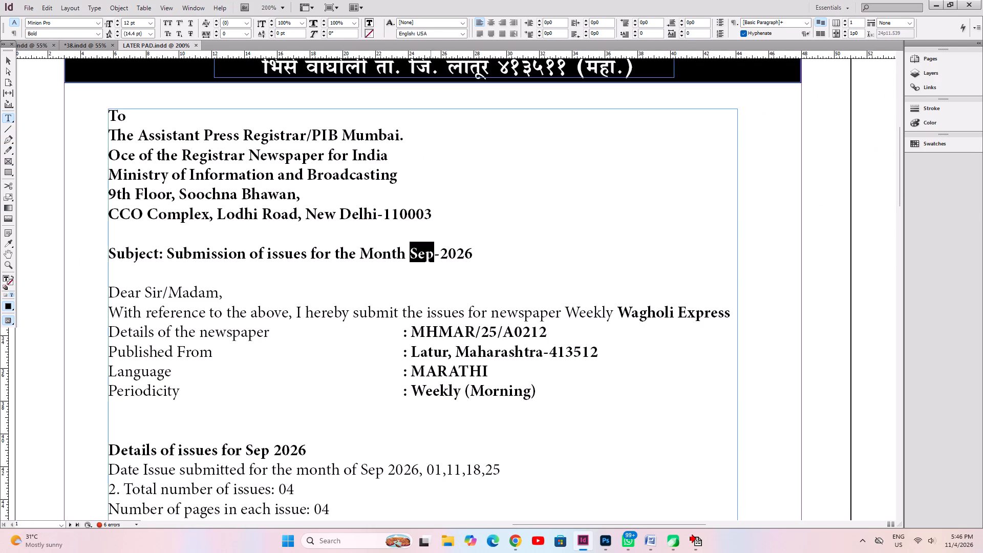
drag(431, 259, 433, 259)
text(Ocy)
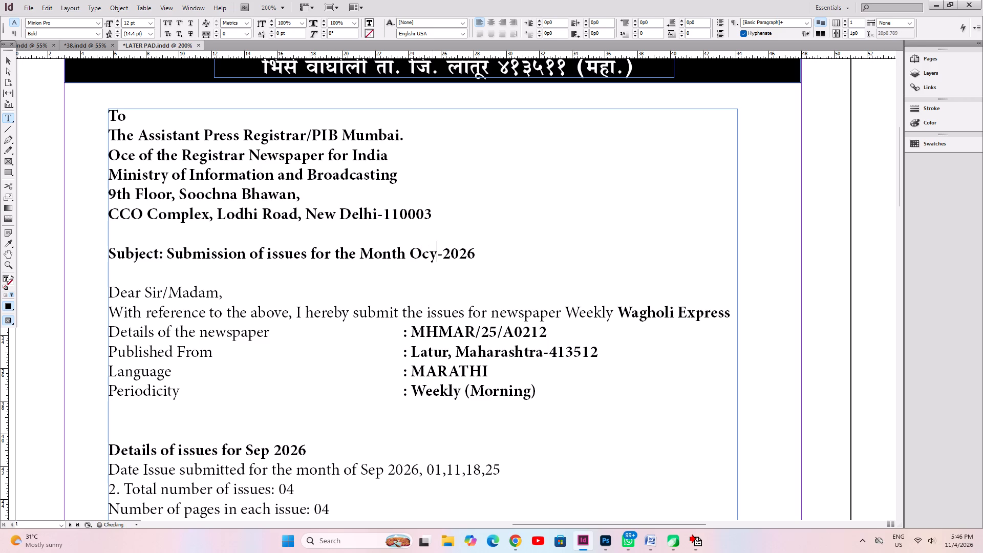
key(BackSpace)
key(t)
Change the month in the "Details of issues for" heading to "Oct".
key(Down)
key(Down)
key(Down)
key(Down)
key(Down)
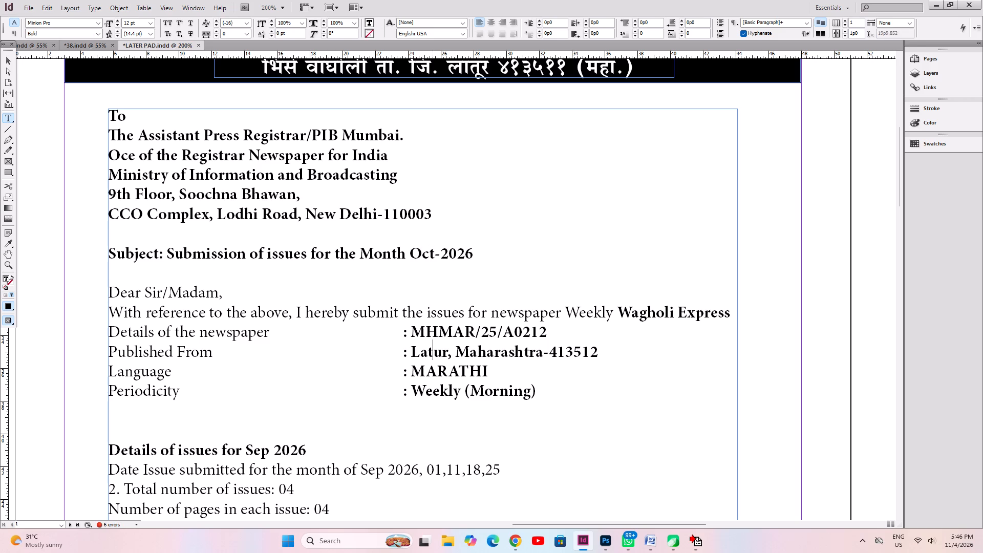
key(Down)
key(Down)
key(Down)
key(Down)
key(Down)
key(Right)
key(Left)
key(Left)
key(Left)
key(Left)
key(Left)
key(Left)
key(shift+Left)
key(shift+Left)
key(shift+Left)
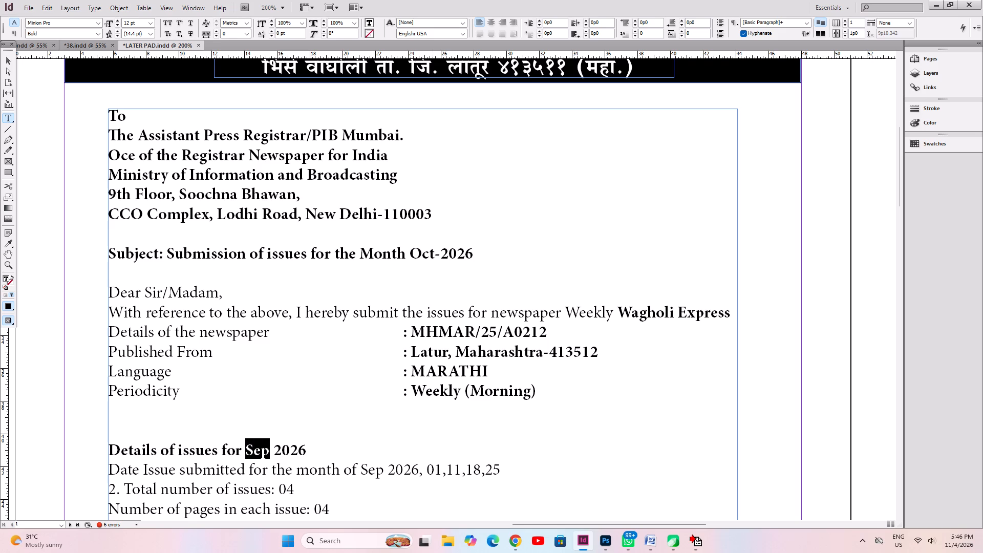
text(Oct)
Change the month in the "Date Issue submitted for the month of" line to "Oct".
key(Down)
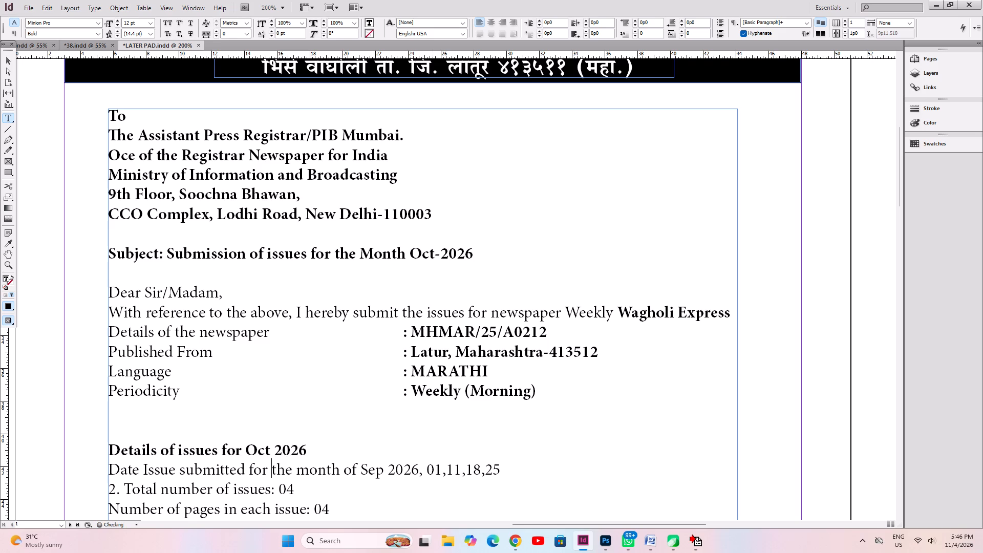
key(Right)
key(Right)
key(Right)
key(Right)
key(Right)
key(Right)
key(Right)
key(Right)
key(Right)
key(Right)
key(Right)
key(Right)
key(Right)
key(Right)
key(Right)
key(Right)
key(shift+Left)
key(shift+Left)
key(shift+Left)
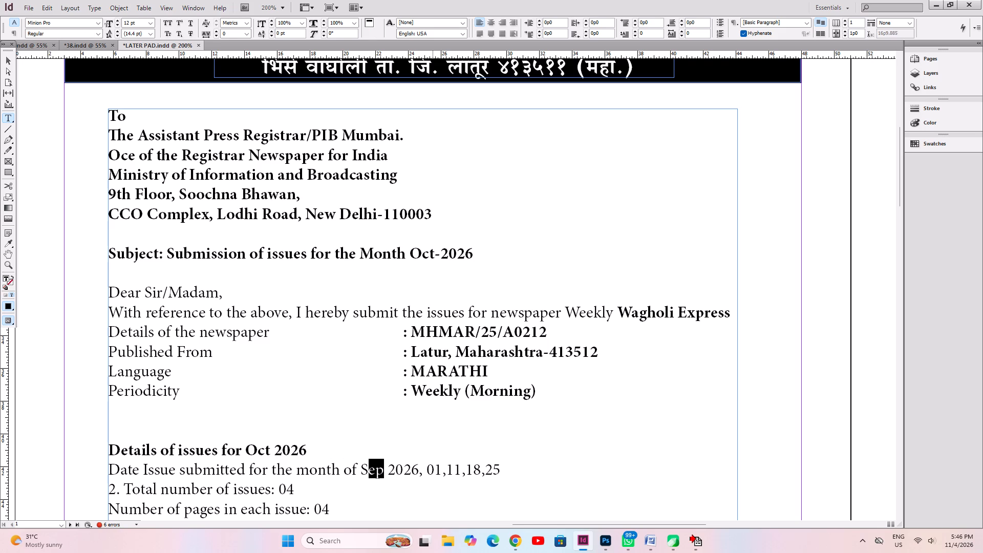
text(Oct)
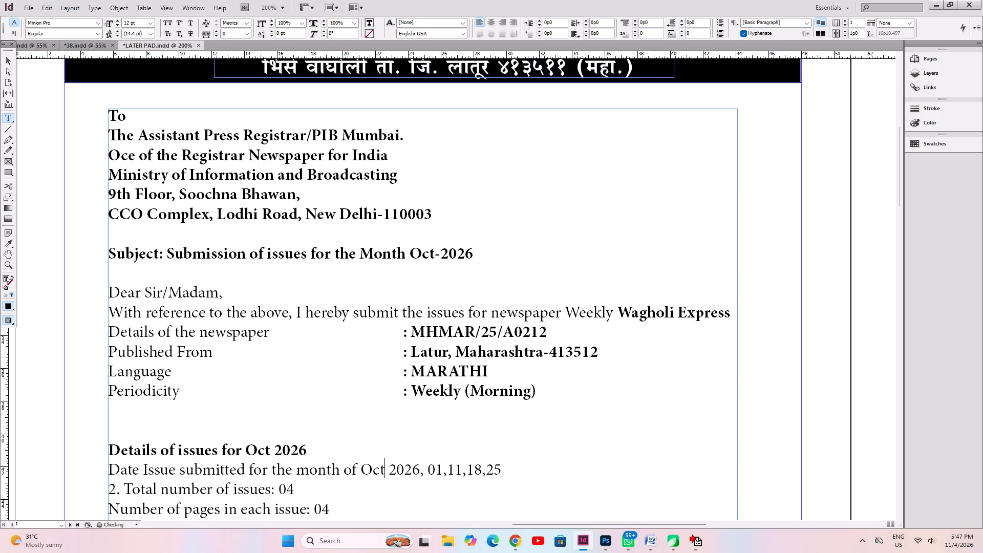
Replace the issue dates after "Oct 2026," in the "Date Issue submitted" line with "09,16,23,30".
key(Right)
key(Right)
key(Right)
key(Right)
key(Right)
key(Right)
key(Right)
key(shift+End)
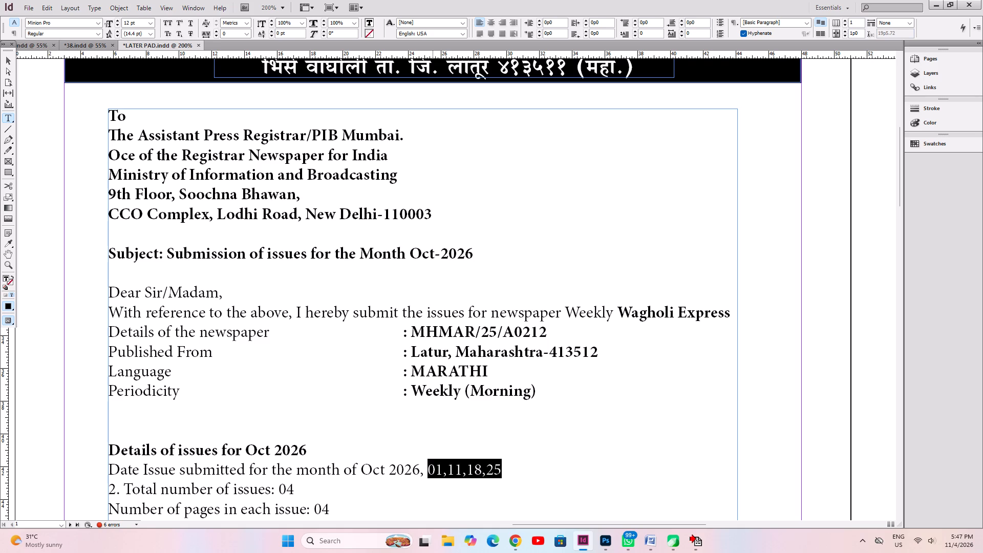
text(09)
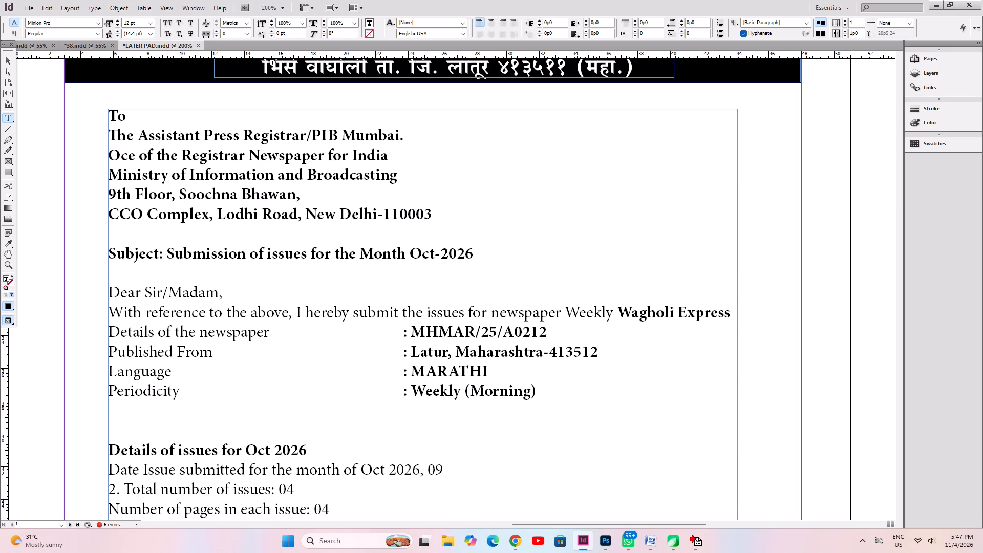
key(comma)
text(16)
key(comma)
text(23)
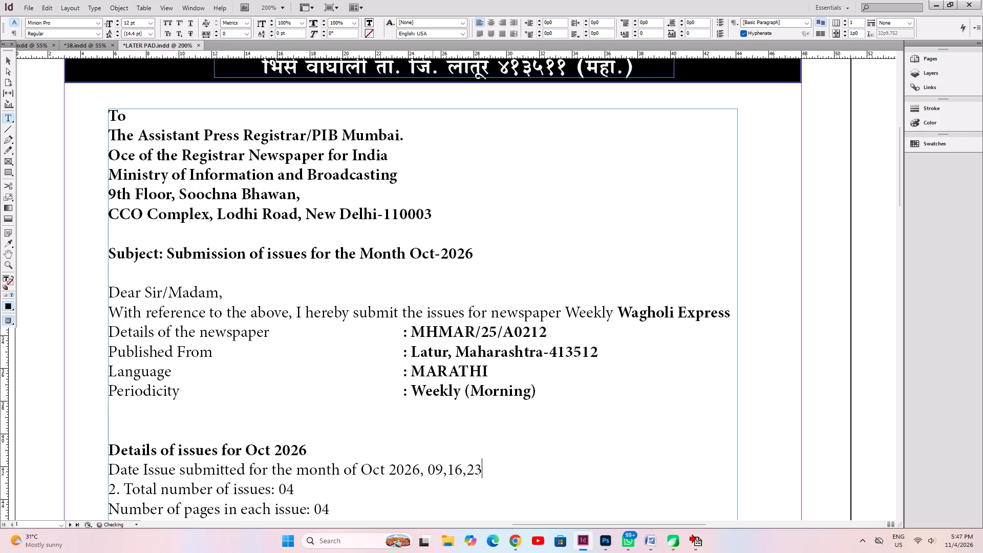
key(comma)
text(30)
Save the updated Wagholi Express letter.
scroll(433, 259, down, 3)
key(ctrl+s)
Open the print settings for the Wagholi Express letter.
key(ctrl+p)
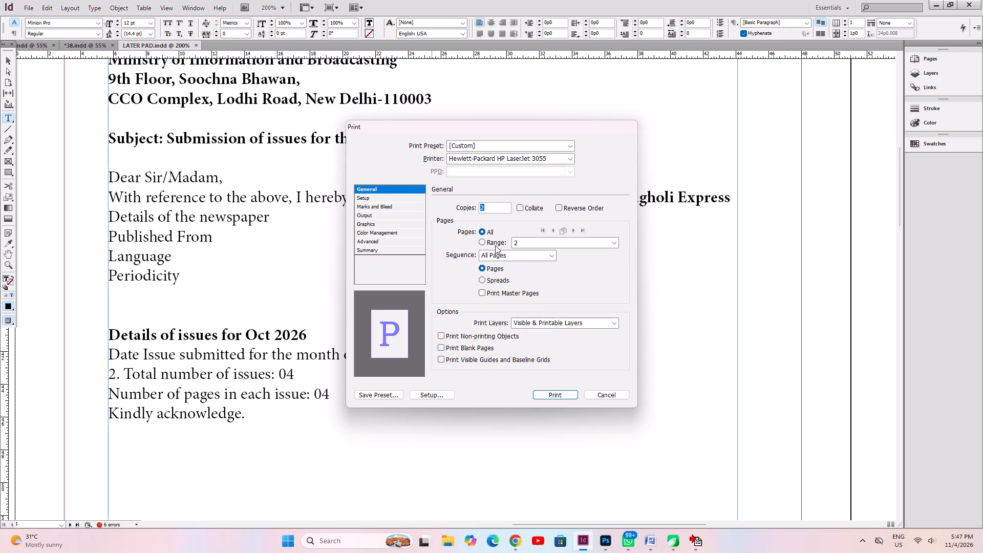
Print two copies of the Wagholi Express letter on the HP LaserJet 3055, limited to page range 2, continuing despite the missing fonts.
click(493, 242)
click(554, 390)
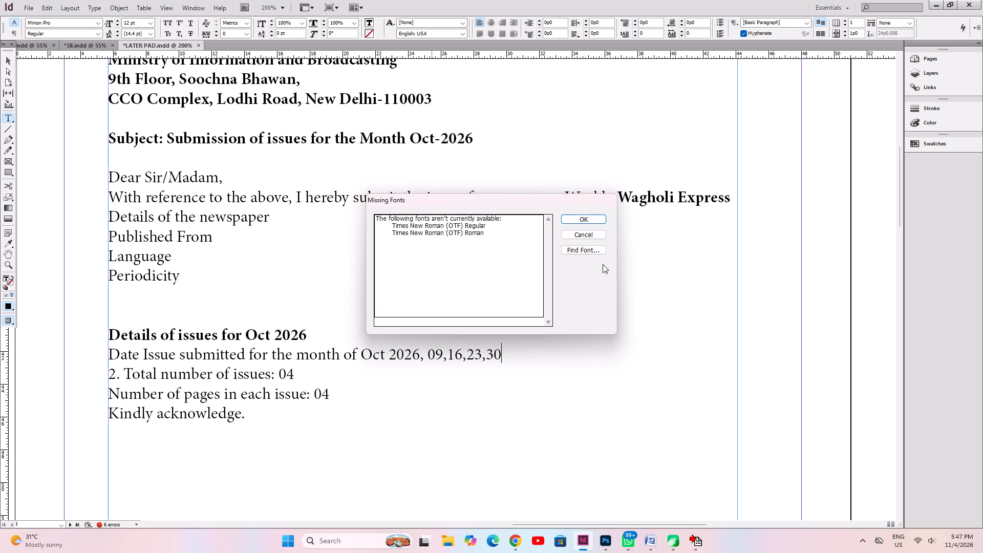
click(585, 221)
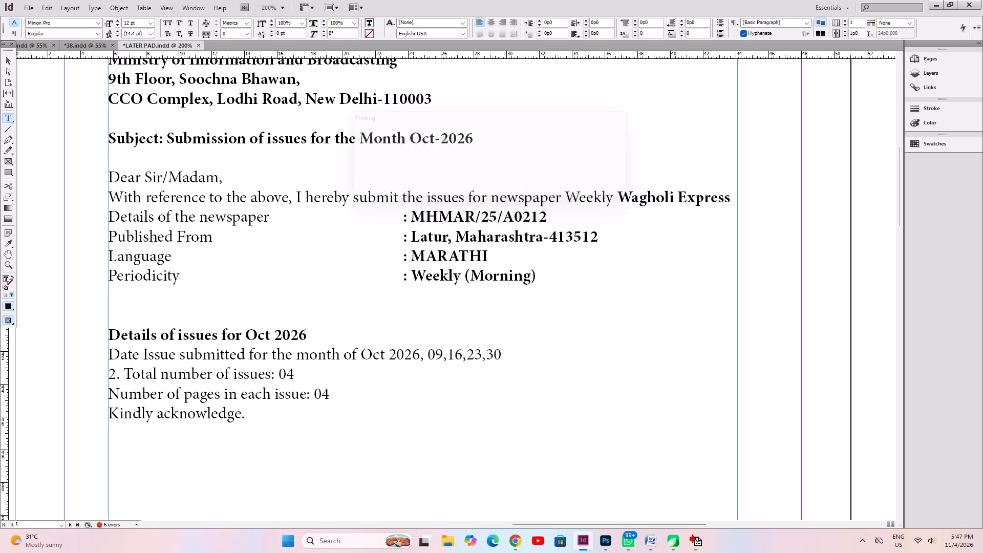
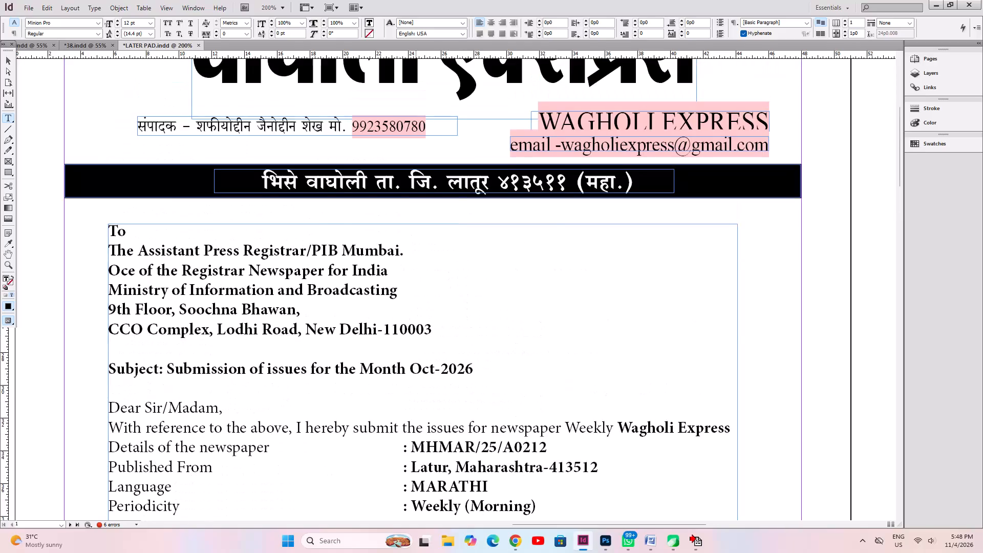
Print two copies of page 1 only, the Wagholi Express letter, on the HP LaserJet 3055, accepting the missing fonts.
scroll(416, 176, up, 4)
key(ctrl+p)
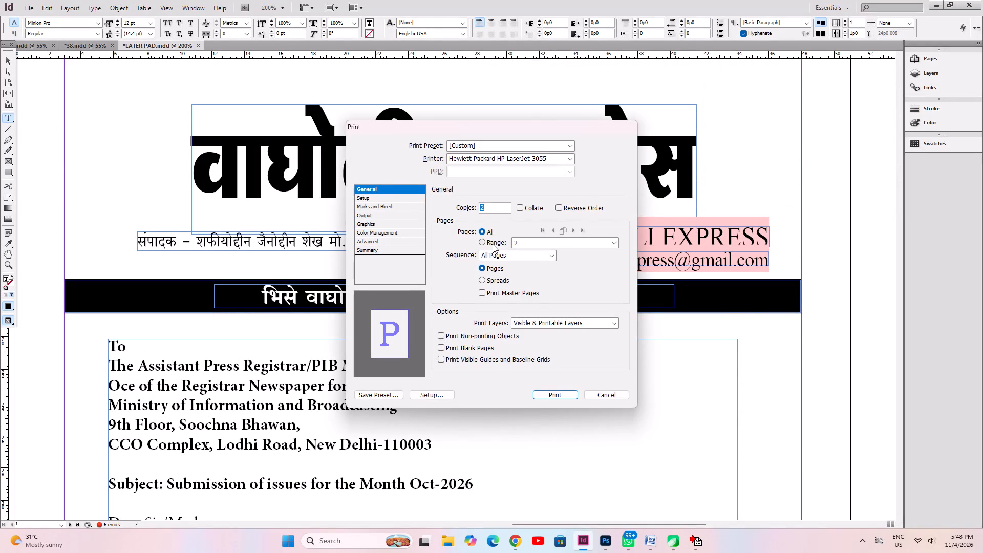
click(493, 244)
drag(540, 245, 467, 245)
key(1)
click(550, 396)
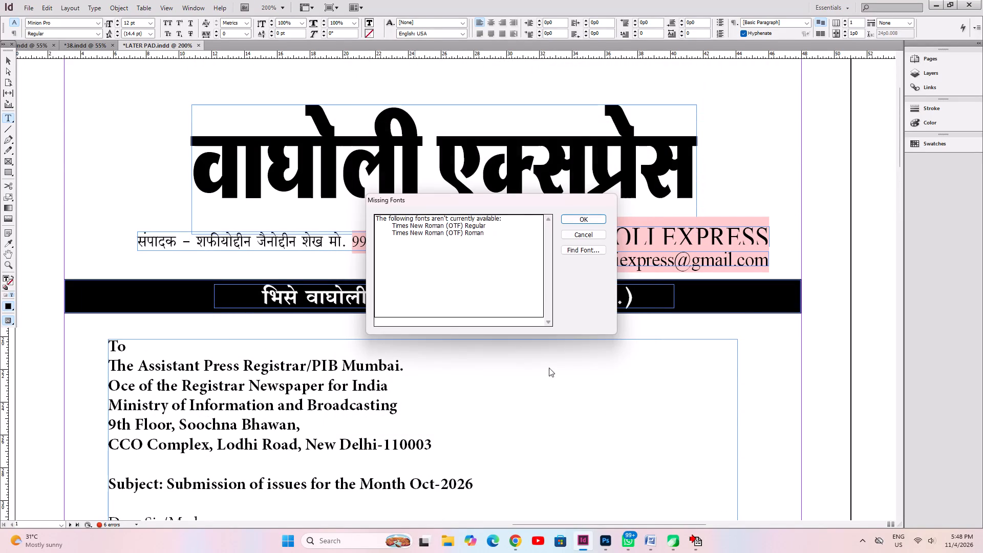
click(582, 219)
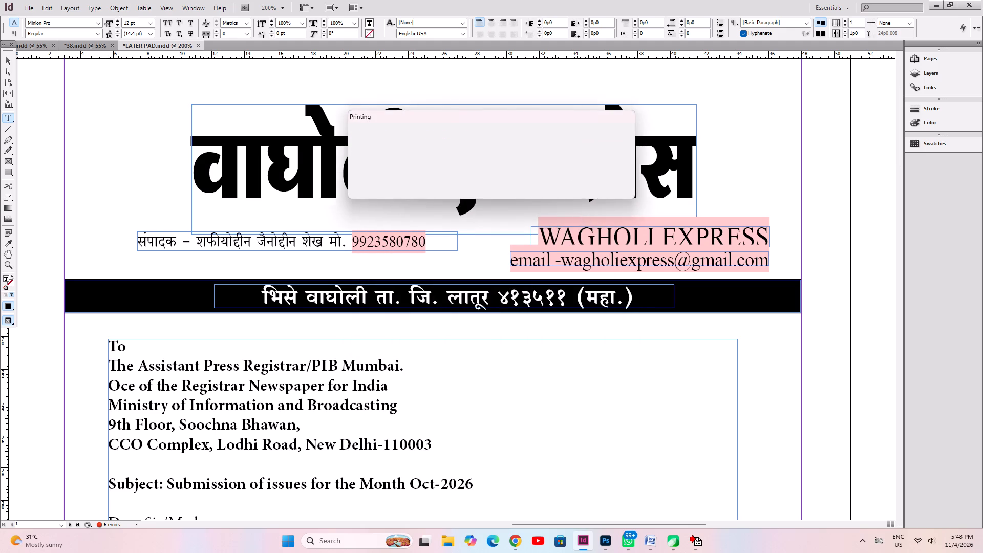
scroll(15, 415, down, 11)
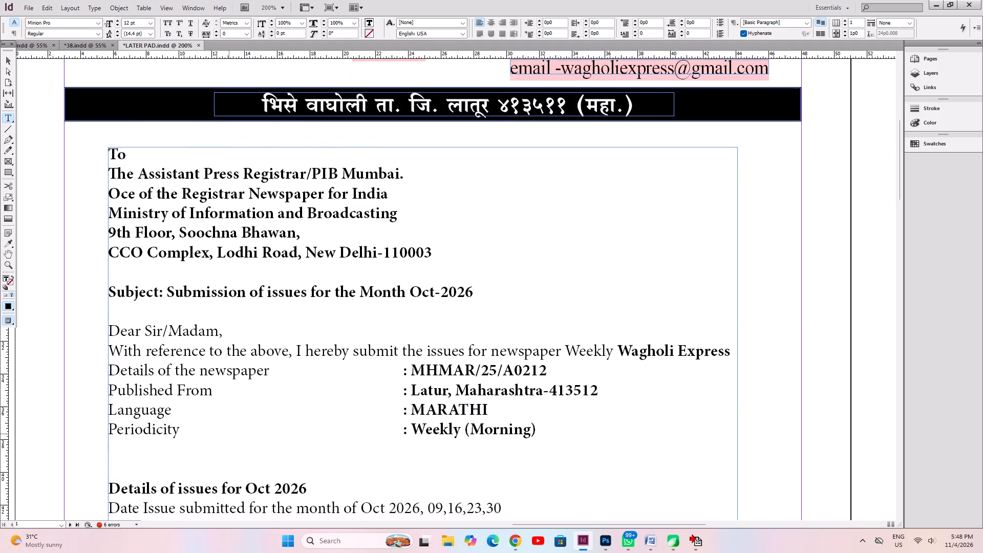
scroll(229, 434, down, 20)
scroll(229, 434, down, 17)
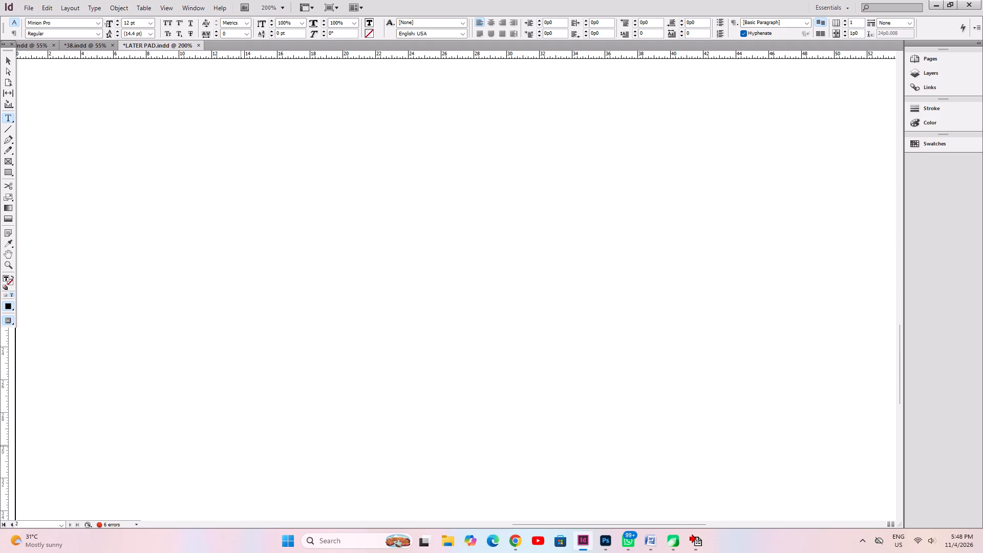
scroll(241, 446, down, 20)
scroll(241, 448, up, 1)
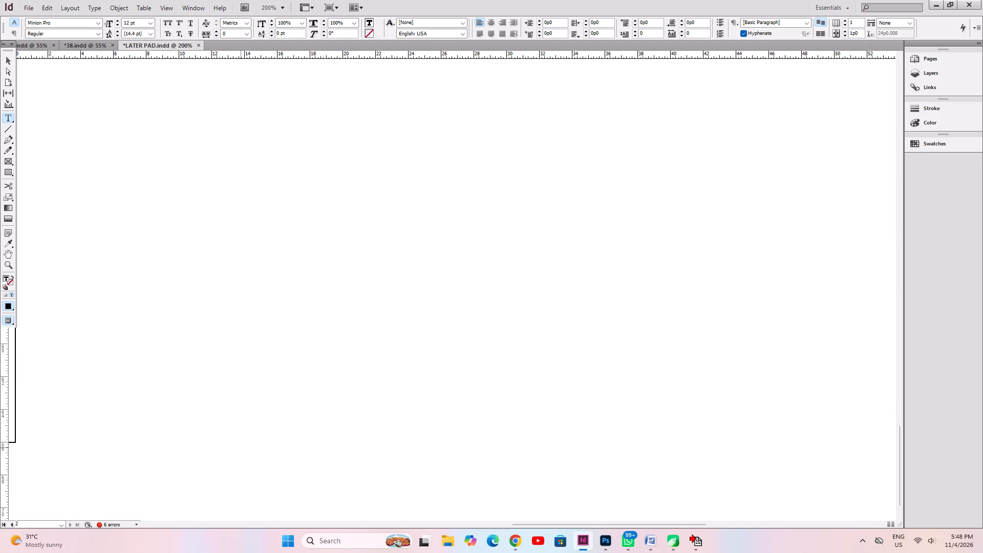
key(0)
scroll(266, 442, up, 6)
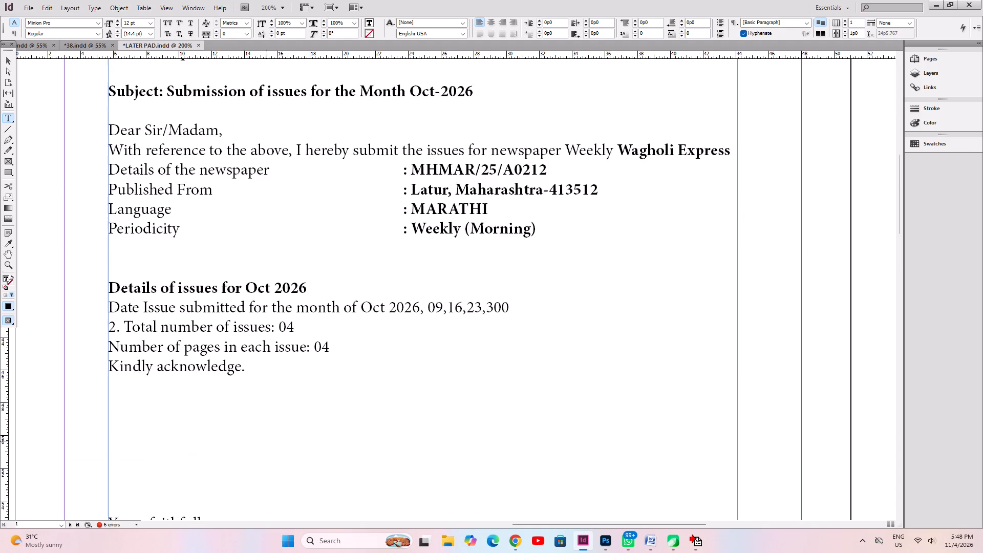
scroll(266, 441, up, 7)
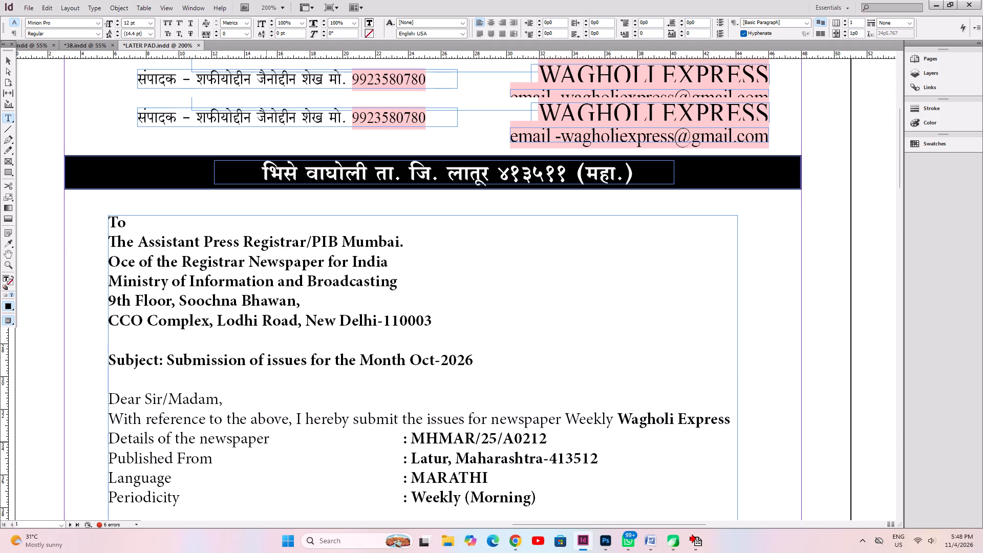
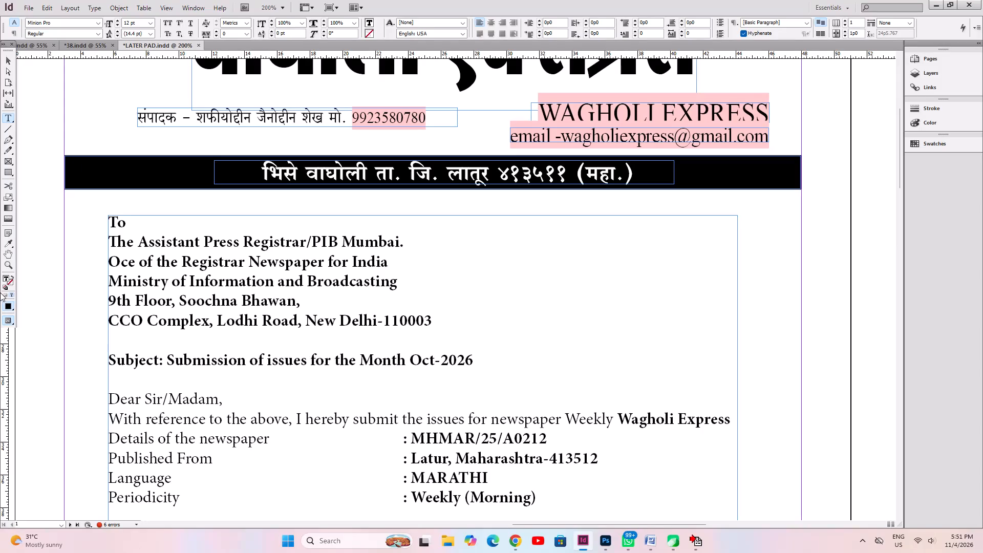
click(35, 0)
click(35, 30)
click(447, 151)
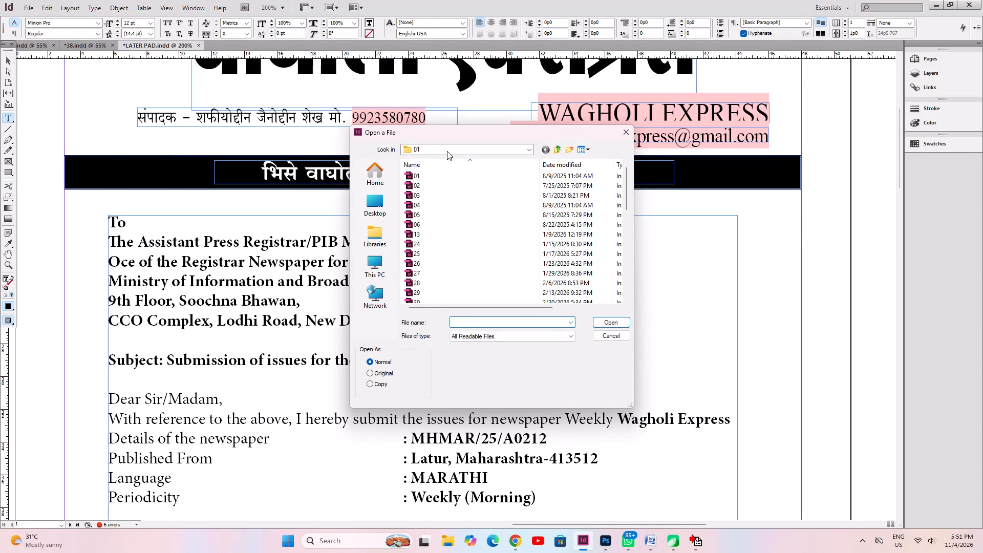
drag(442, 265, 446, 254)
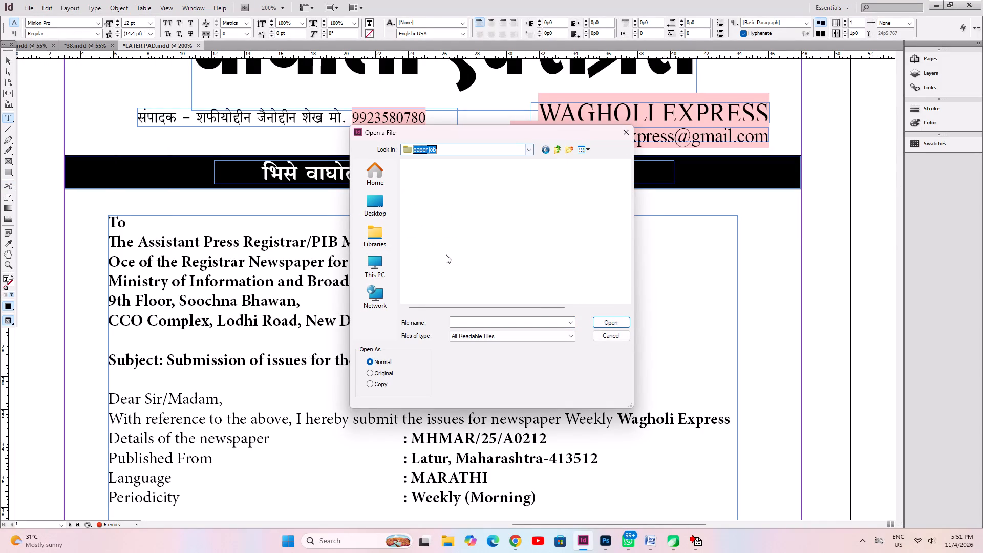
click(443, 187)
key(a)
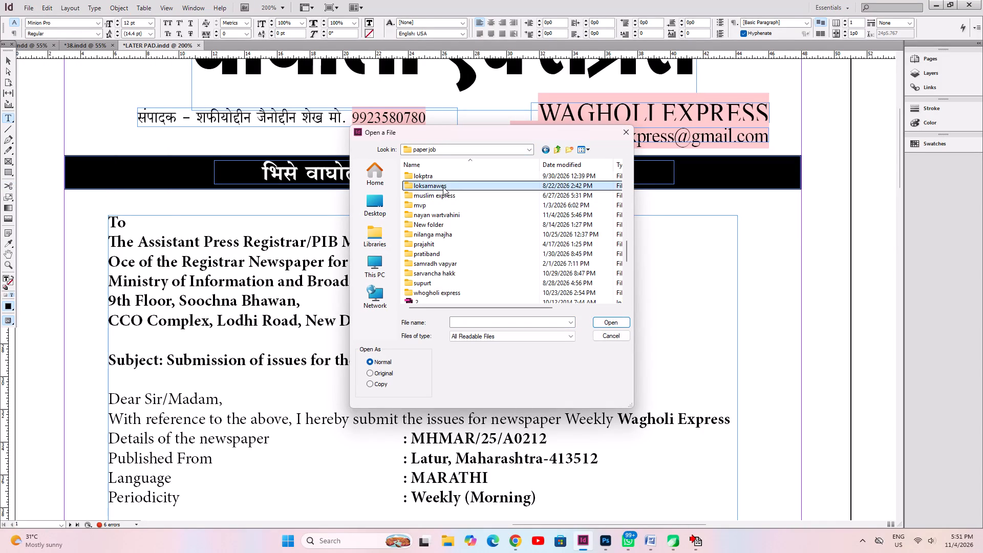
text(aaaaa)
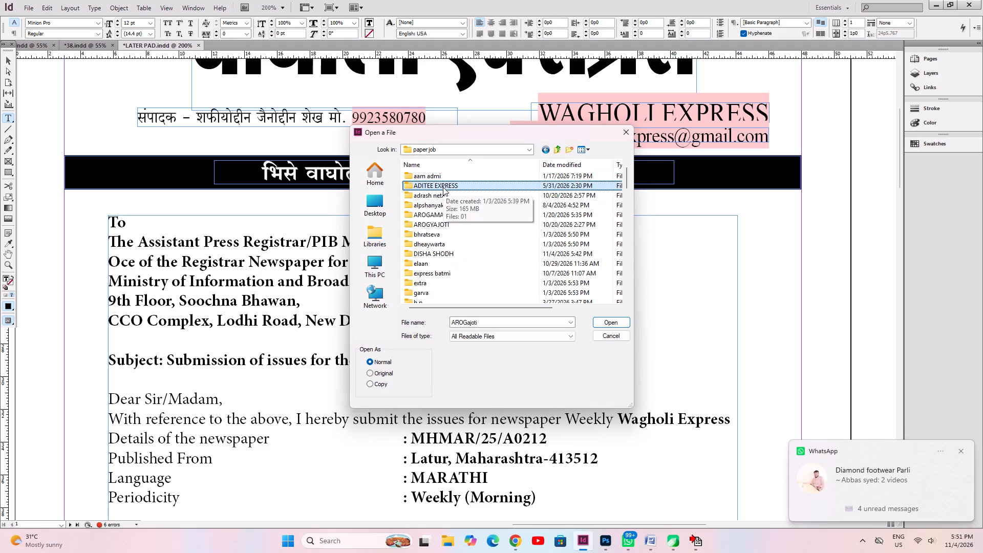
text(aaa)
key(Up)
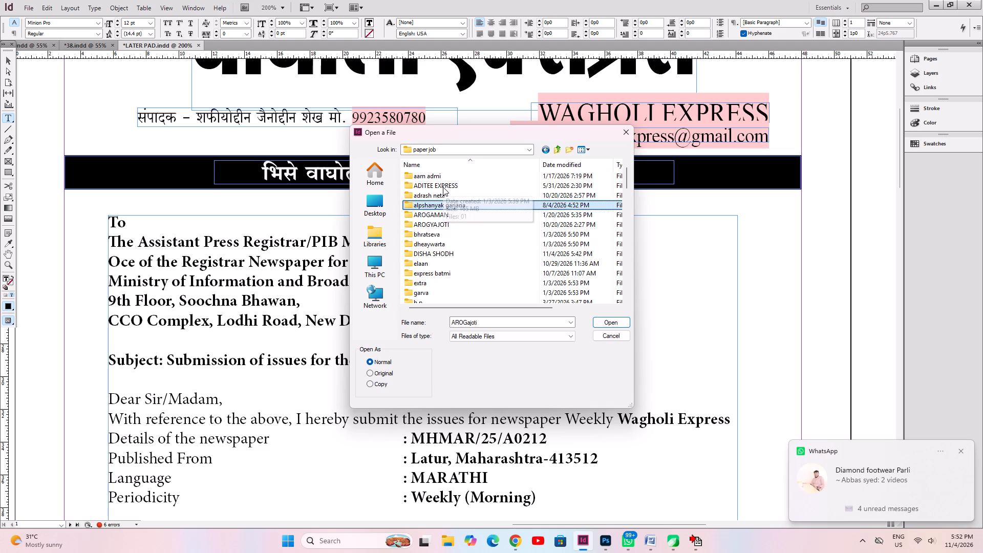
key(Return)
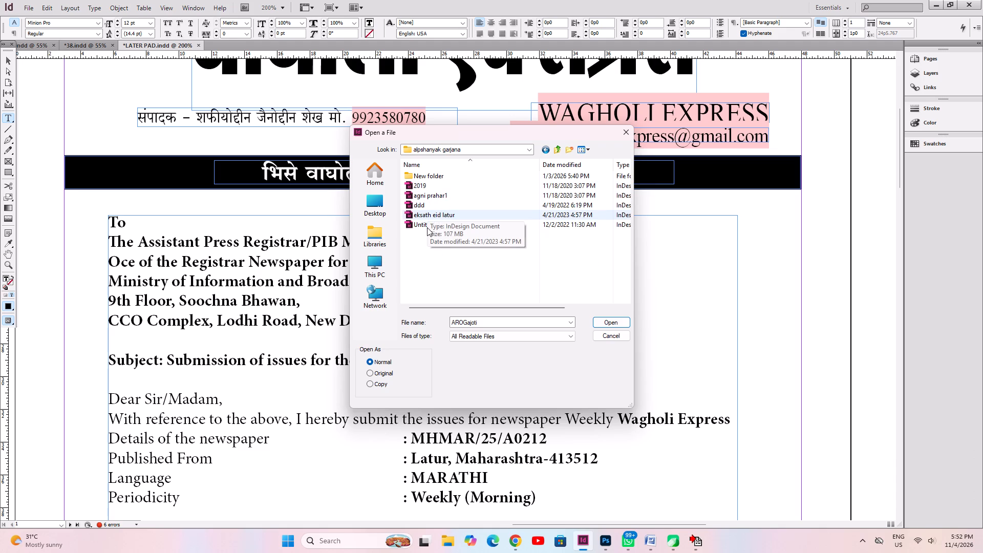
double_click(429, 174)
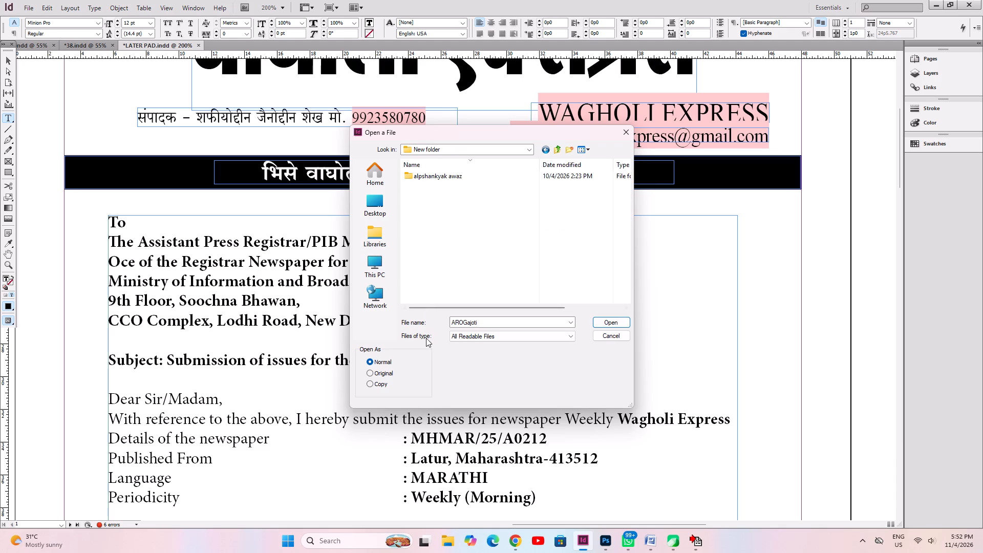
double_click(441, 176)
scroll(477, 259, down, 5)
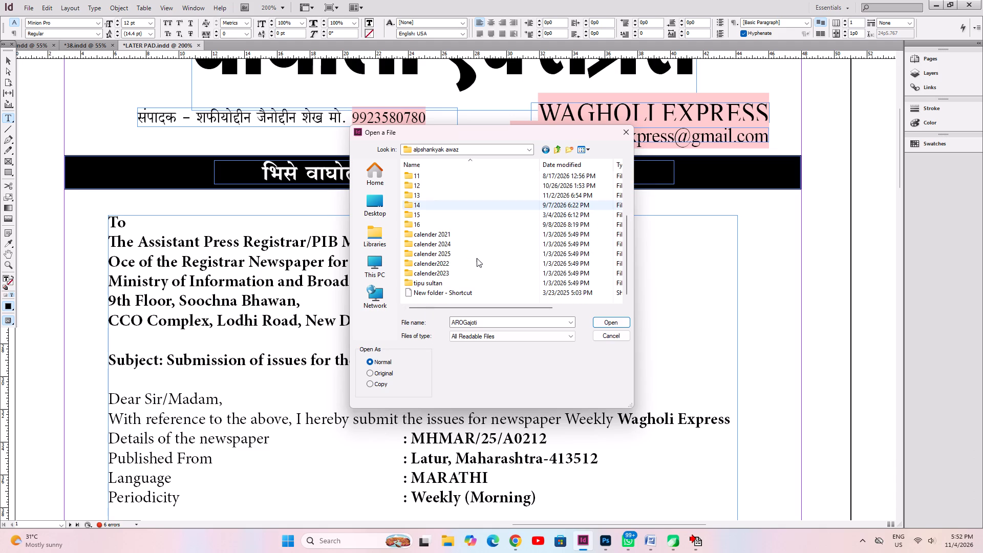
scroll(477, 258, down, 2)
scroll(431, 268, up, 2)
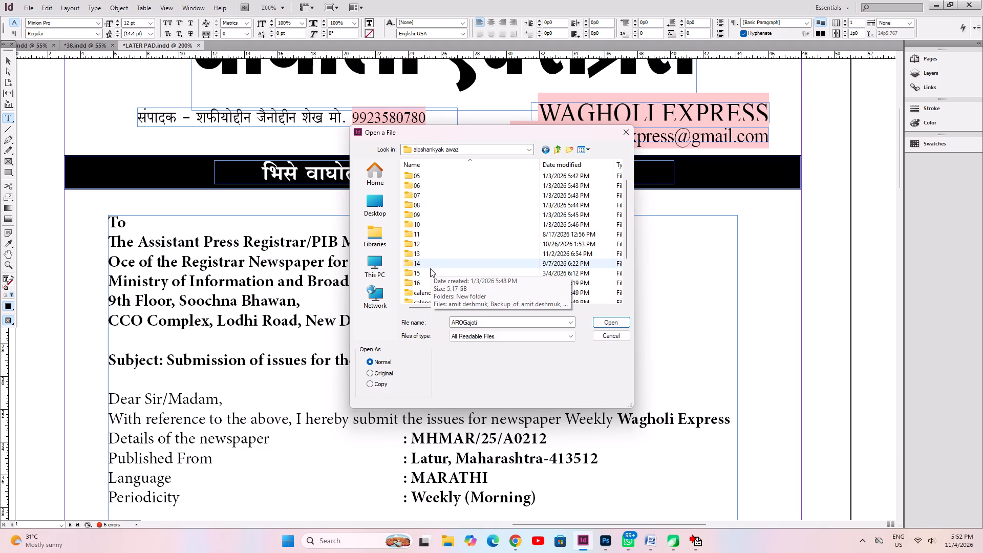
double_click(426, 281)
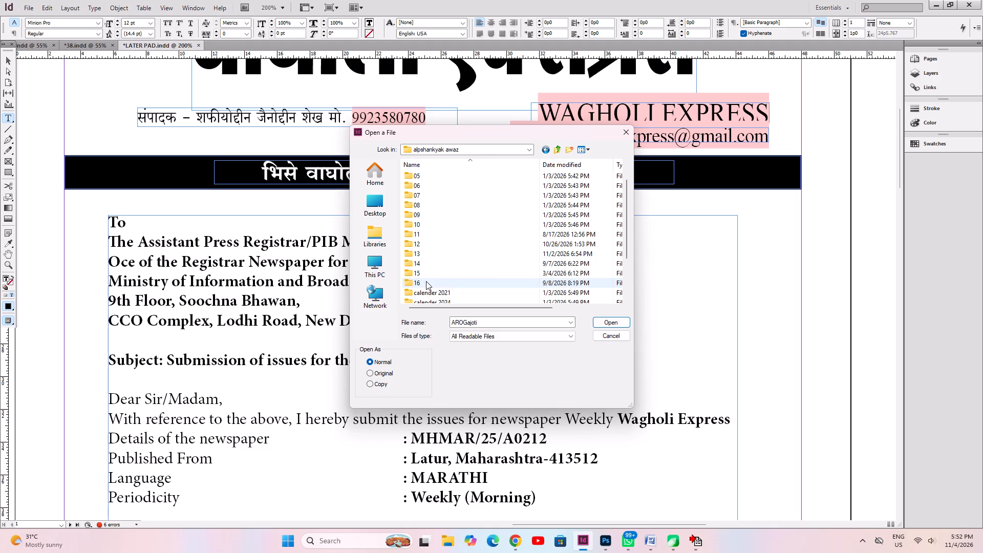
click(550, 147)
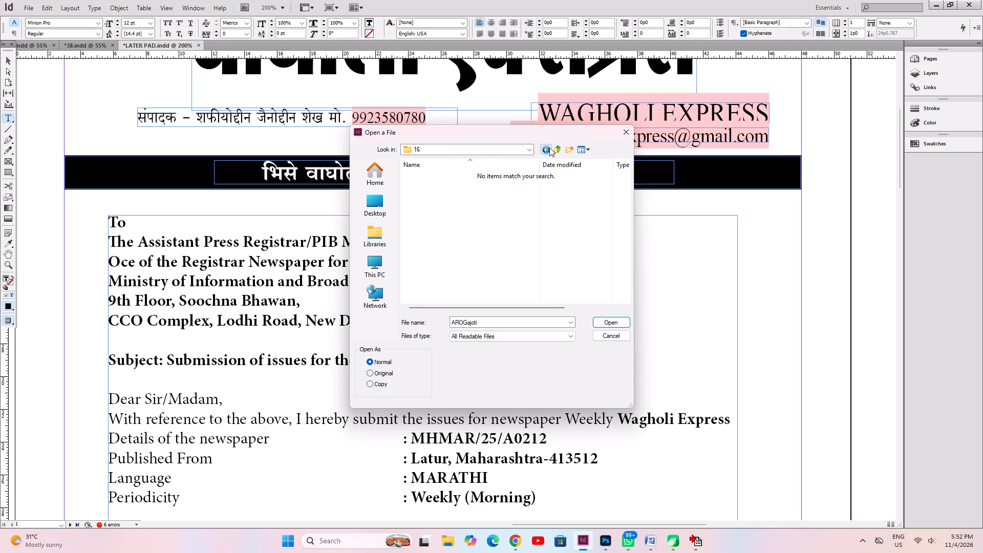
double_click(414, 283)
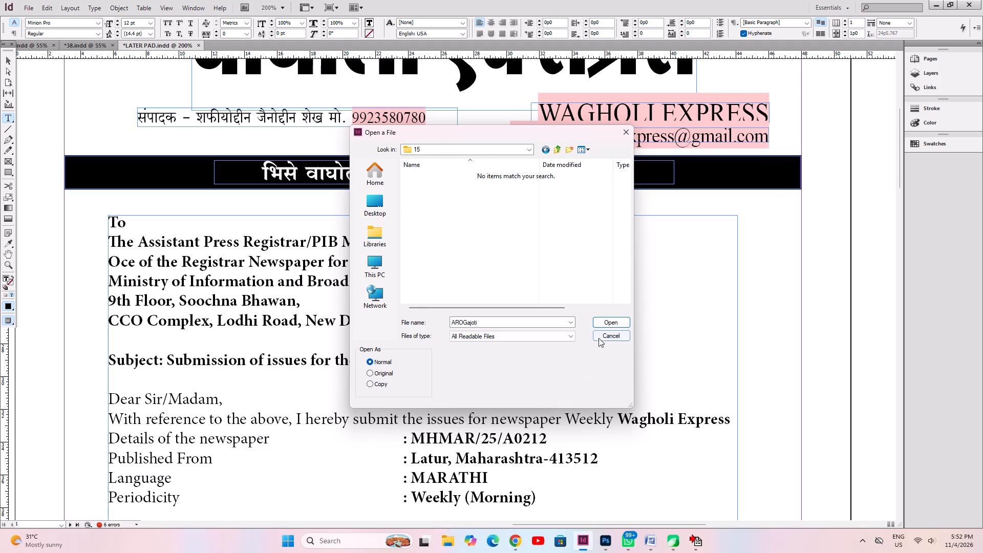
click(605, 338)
Switch to CorelDRAW and open the "monthely latter" file from the alpshankyak awaz folder inside paper job's alpshanyak garjana folder.
click(676, 547)
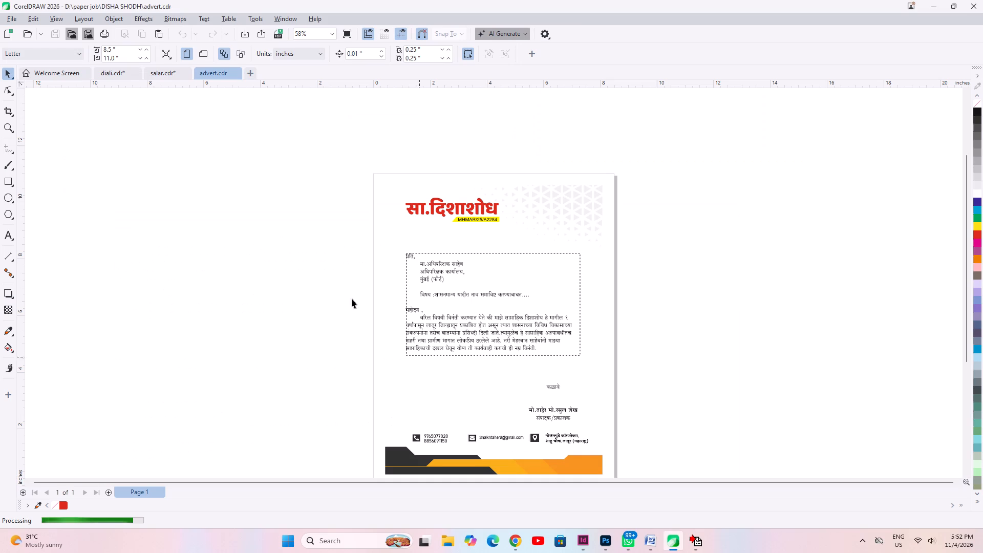
click(28, 35)
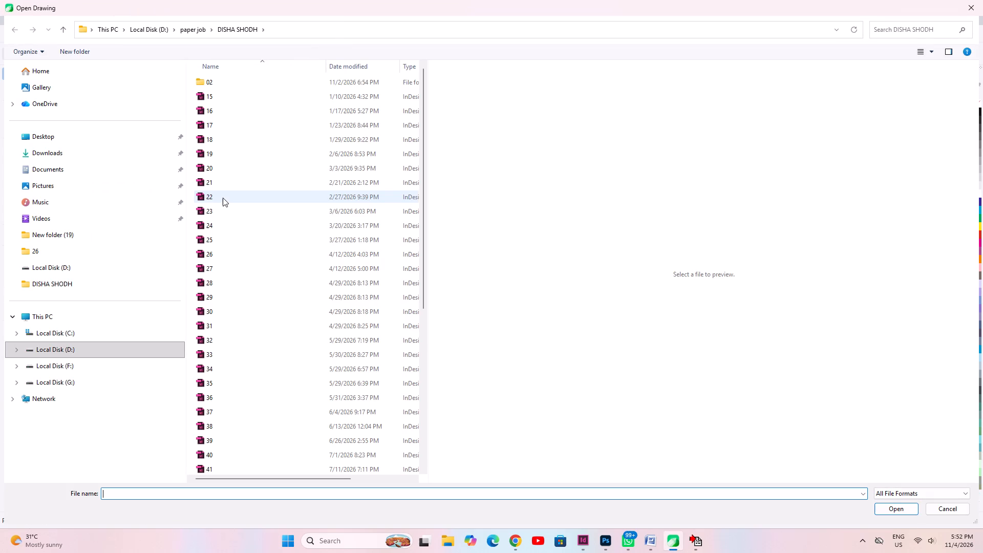
scroll(218, 187, down, 3)
scroll(353, 333, down, 4)
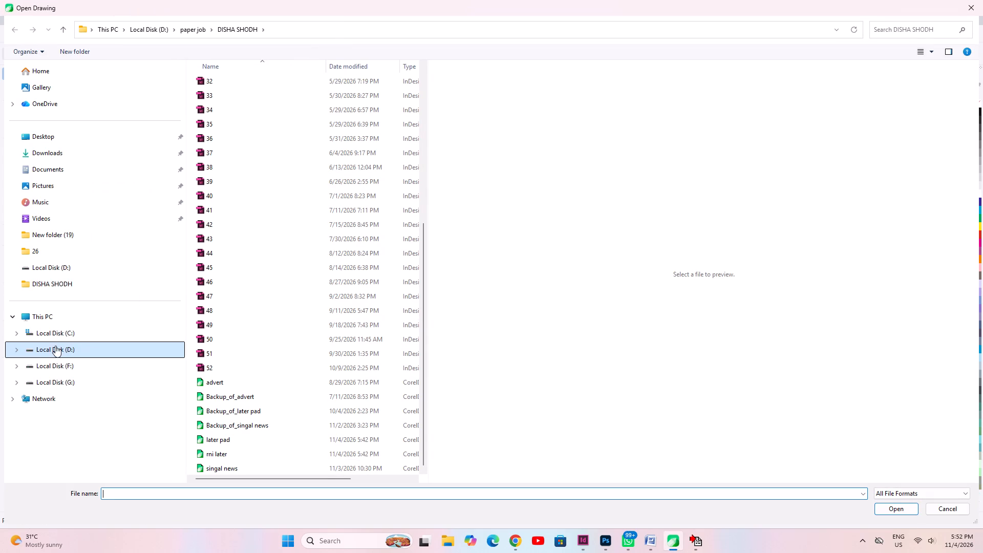
click(55, 346)
double_click(230, 386)
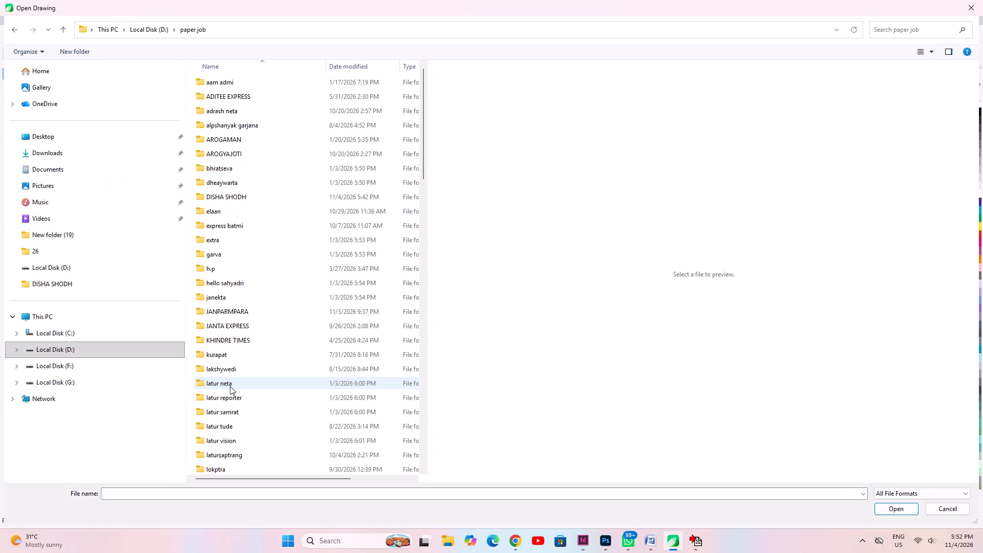
double_click(240, 127)
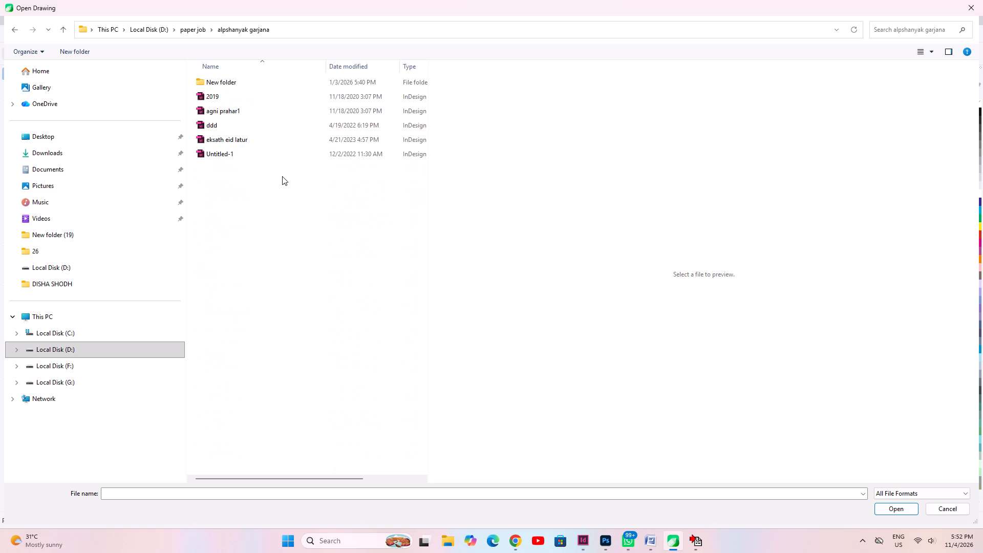
double_click(244, 78)
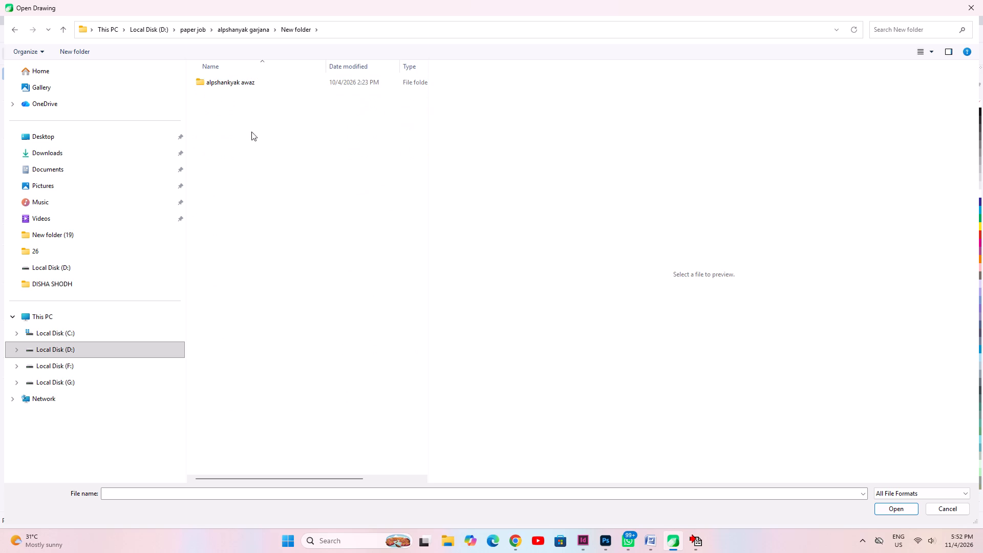
double_click(248, 82)
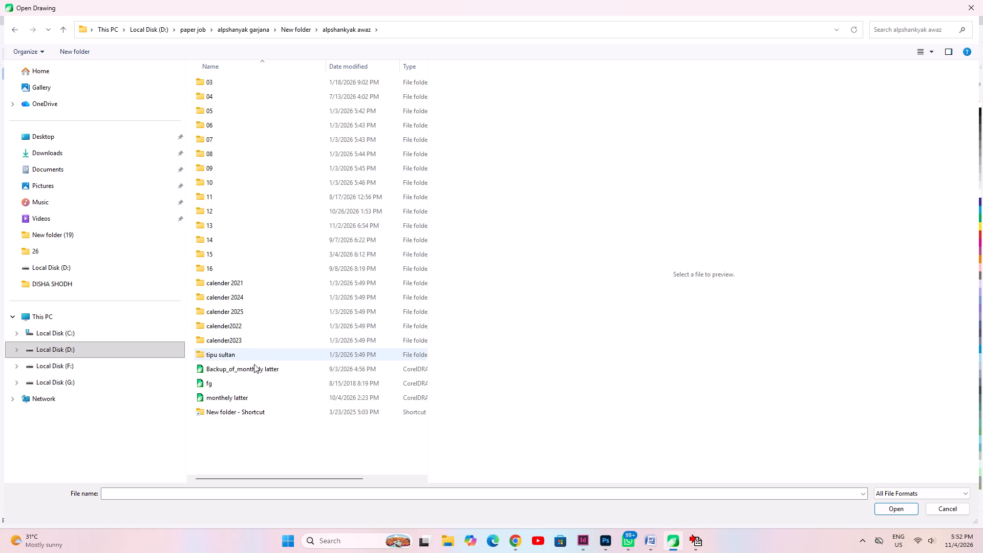
click(247, 395)
click(890, 508)
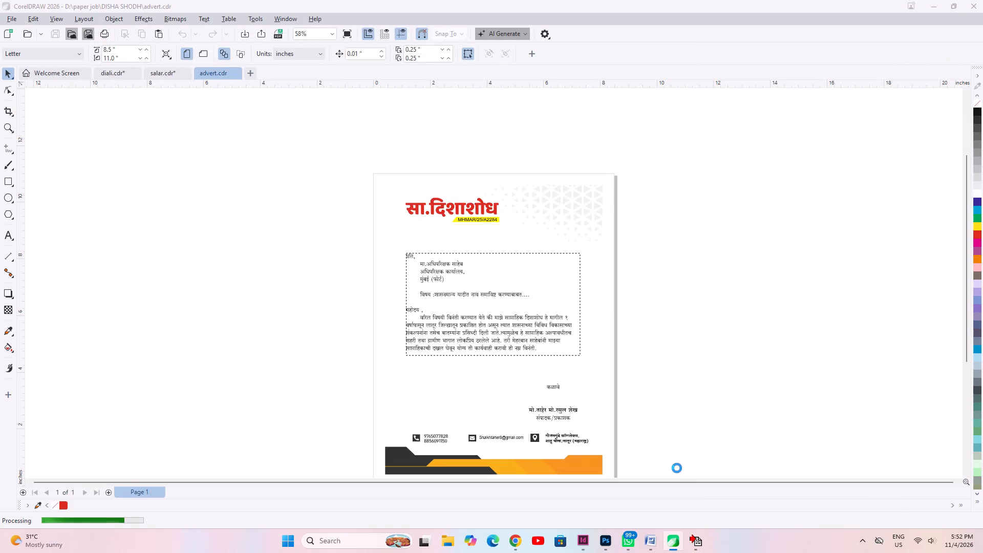
Change the month to "Oct" in the Subject and "Details of issues" lines of the Alpshankanyak Awaz letter.
scroll(703, 266, up, 3)
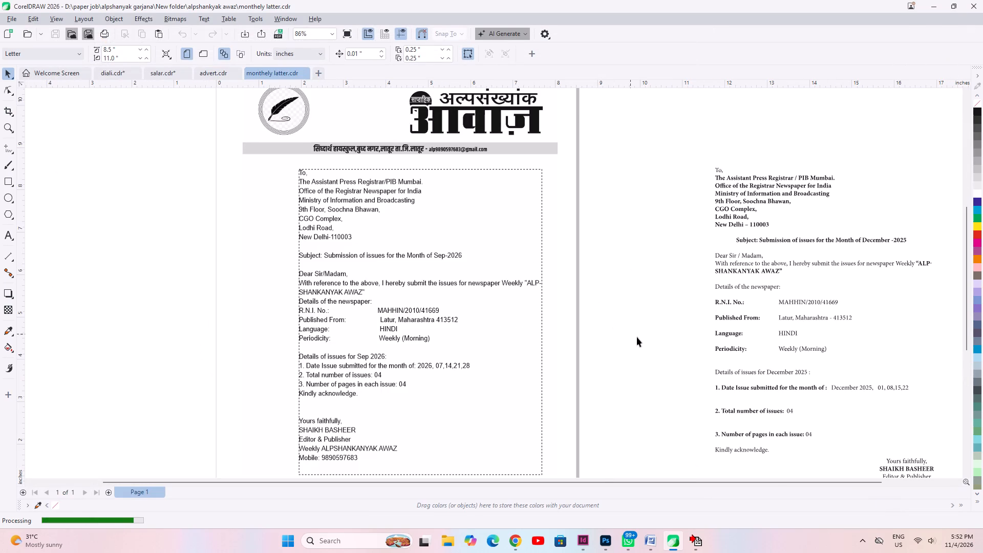
click(641, 338)
double_click(641, 338)
scroll(427, 267, up, 1)
scroll(411, 184, up, 2)
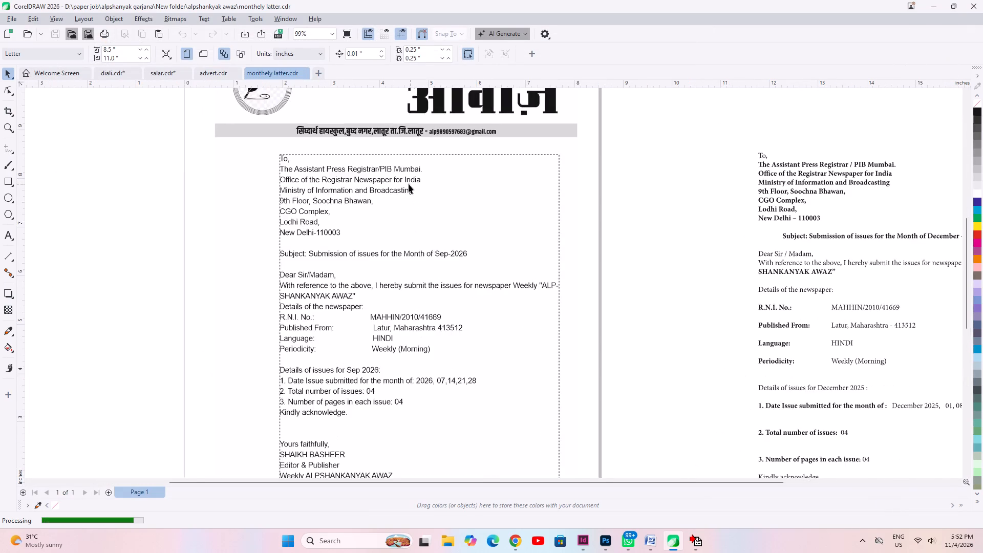
click(3, 232)
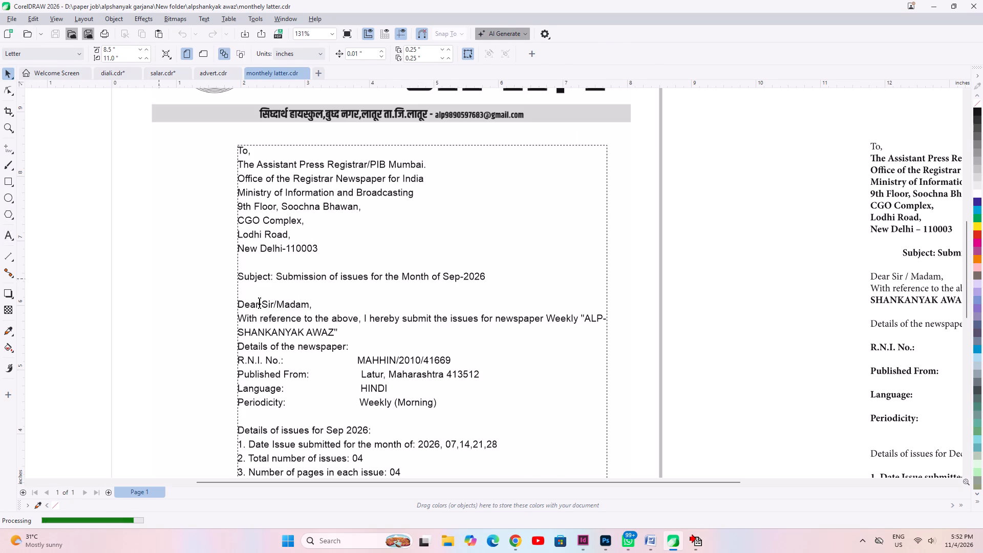
click(446, 276)
scroll(459, 299, up, 3)
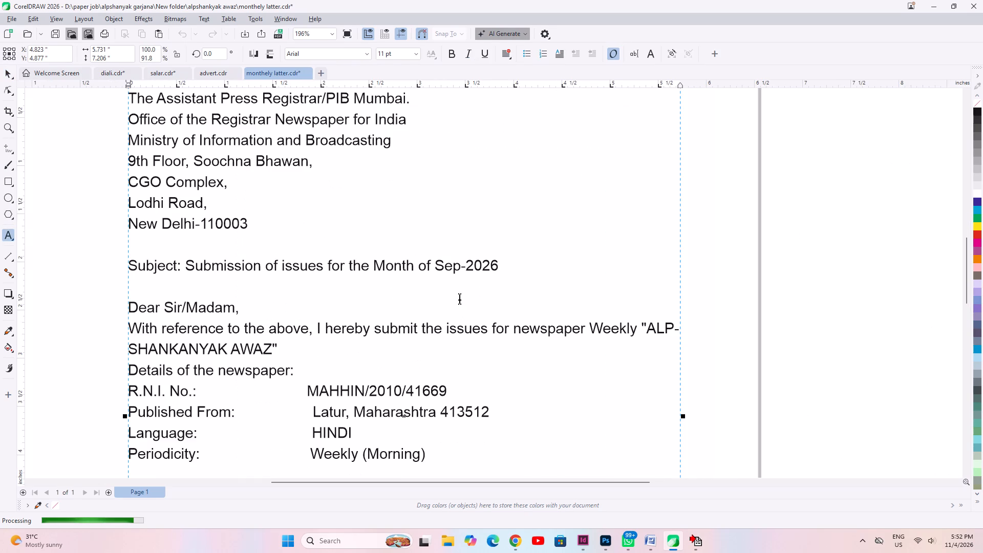
Change the month in the Subject line of the Alpshankanyak Awaz letter to "Oct".
key(Right)
key(Right)
key(Right)
key(BackSpace)
key(BackSpace)
key(BackSpace)
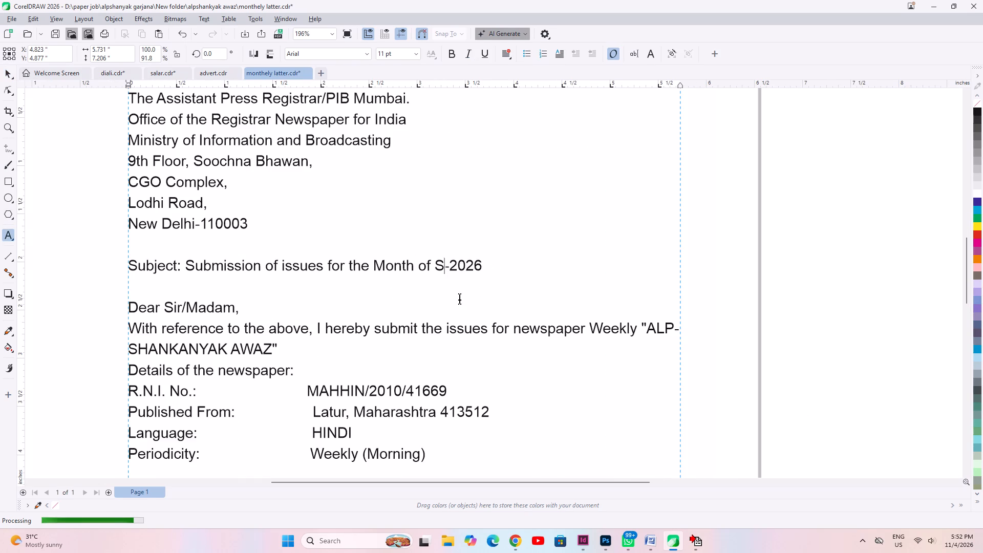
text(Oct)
Change the month in the "Details of issues for" line to "Oct".
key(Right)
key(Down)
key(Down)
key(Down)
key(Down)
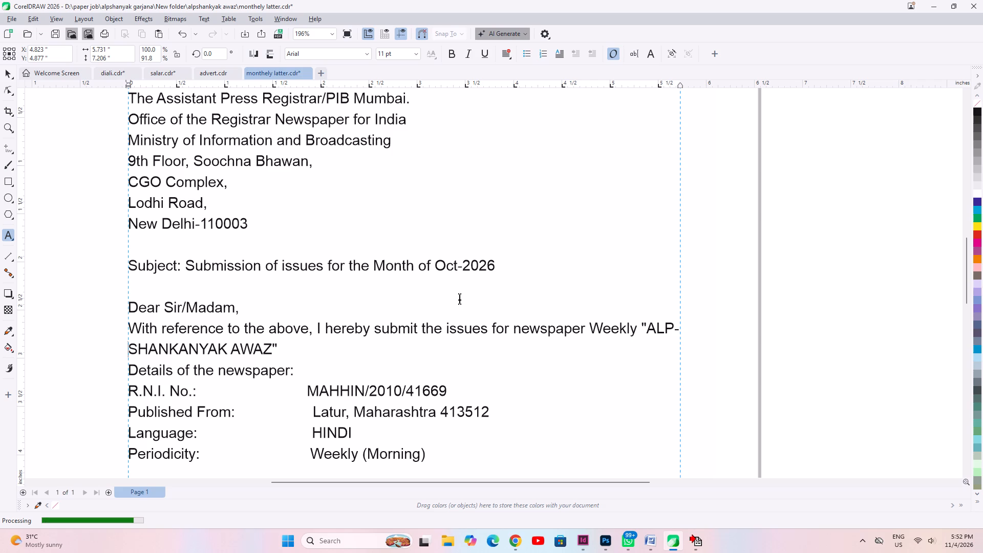
click(350, 392)
click(367, 420)
scroll(244, 202, down, 2)
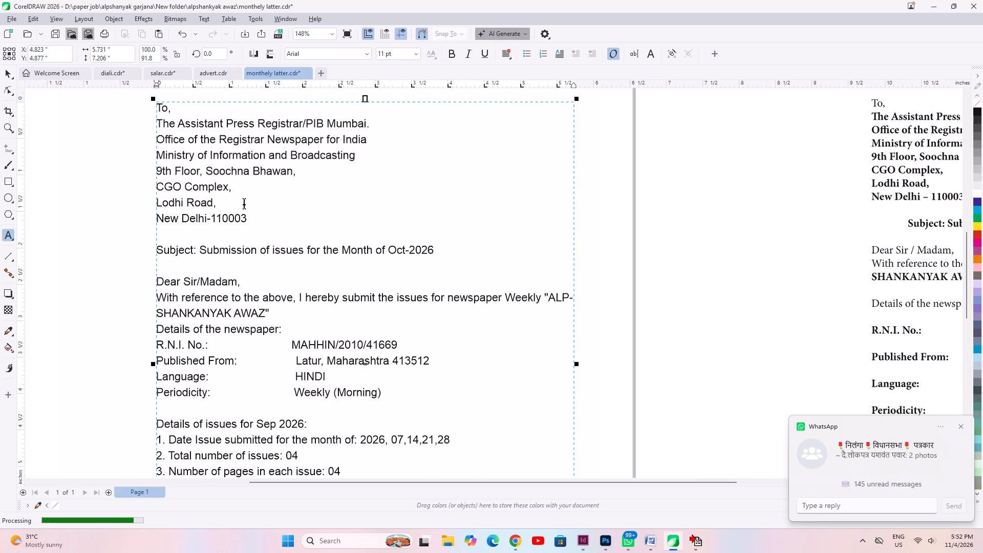
click(254, 419)
key(Right)
key(Right)
key(Right)
key(Right)
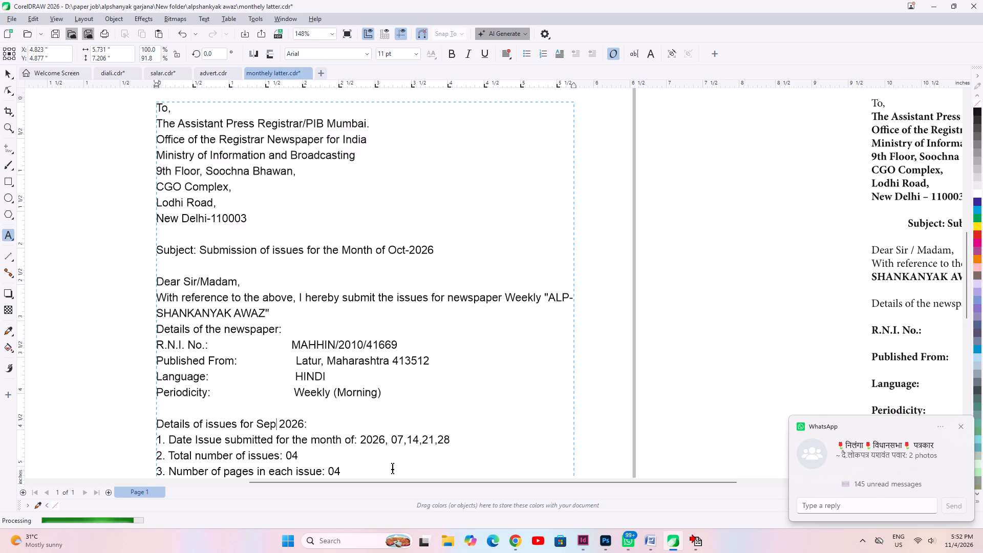
key(BackSpace)
key(BackSpace)
key(BackSpace)
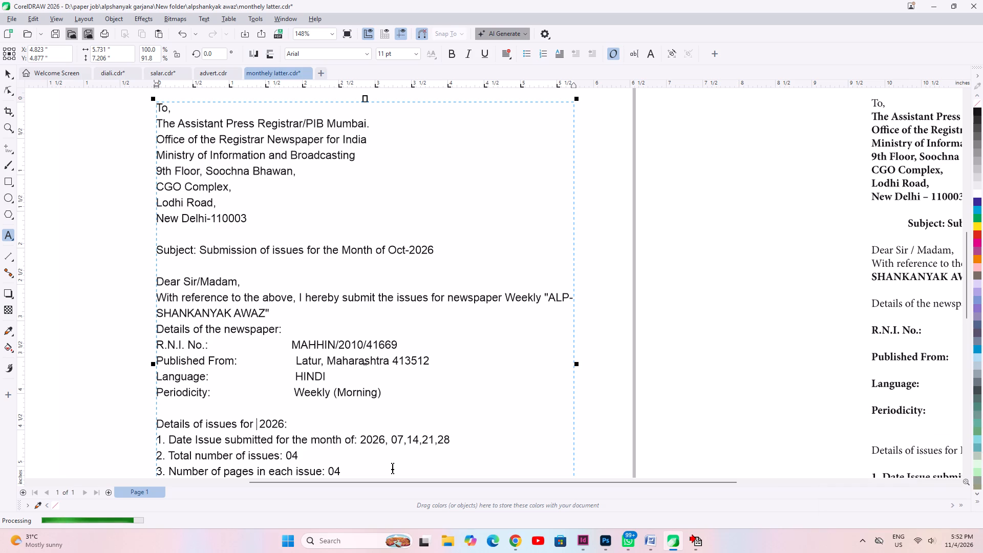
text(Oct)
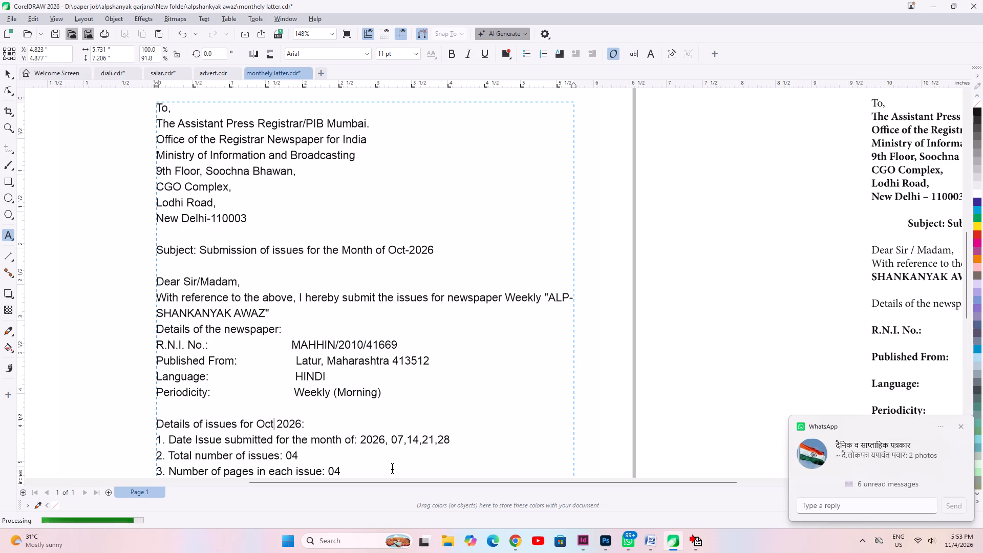
Remove the issue dates after "2026," in the "Date Issue submitted for the month of" line.
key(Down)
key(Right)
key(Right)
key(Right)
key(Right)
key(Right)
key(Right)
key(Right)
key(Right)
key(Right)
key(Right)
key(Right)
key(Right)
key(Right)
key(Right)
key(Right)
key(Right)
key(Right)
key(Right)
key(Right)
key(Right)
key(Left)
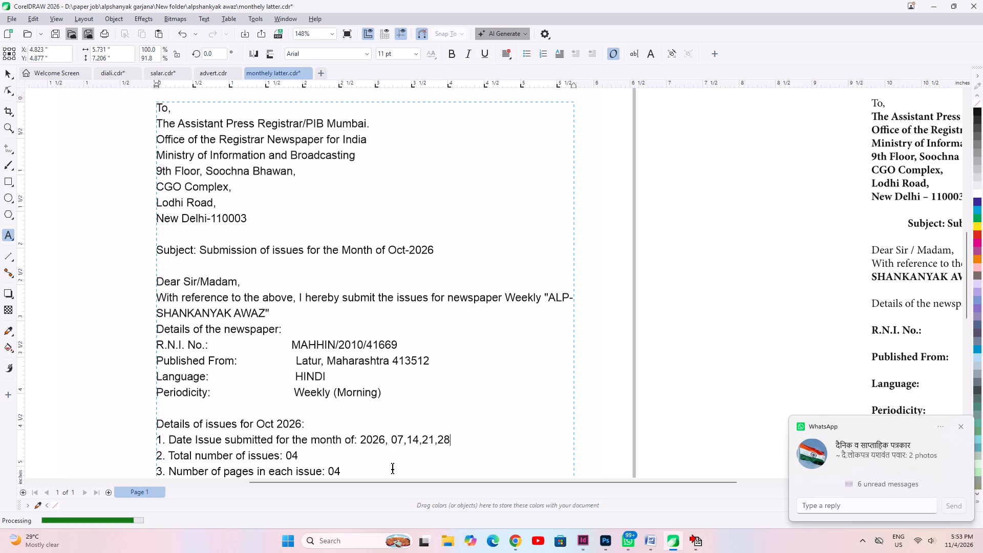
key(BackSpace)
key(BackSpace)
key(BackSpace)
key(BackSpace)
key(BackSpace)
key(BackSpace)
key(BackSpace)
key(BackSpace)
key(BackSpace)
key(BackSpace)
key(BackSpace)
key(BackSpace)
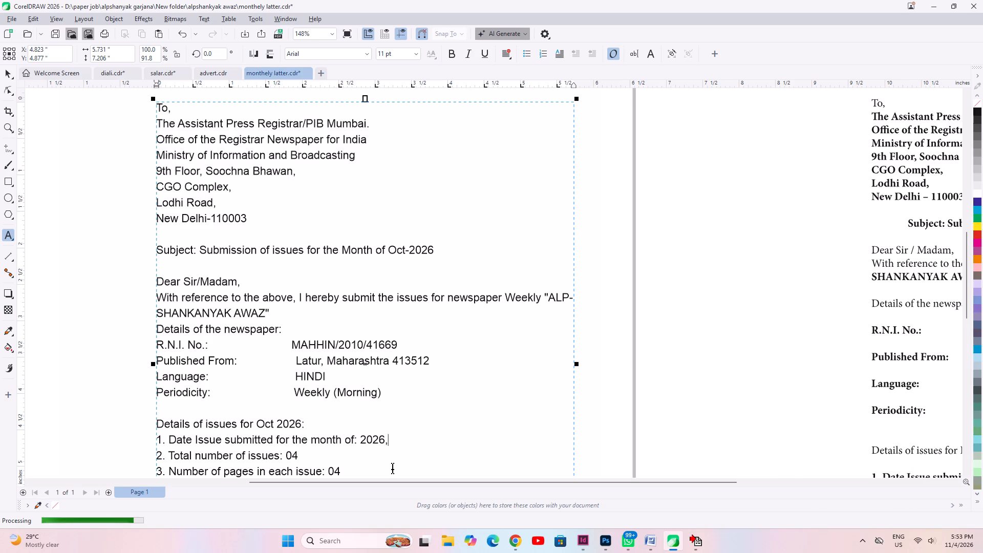
Enter the issue dates "26,1912,05" after "2026," in the "Date Issue submitted for the month of" line.
text(26)
key(comma)
key(1)
key(9)
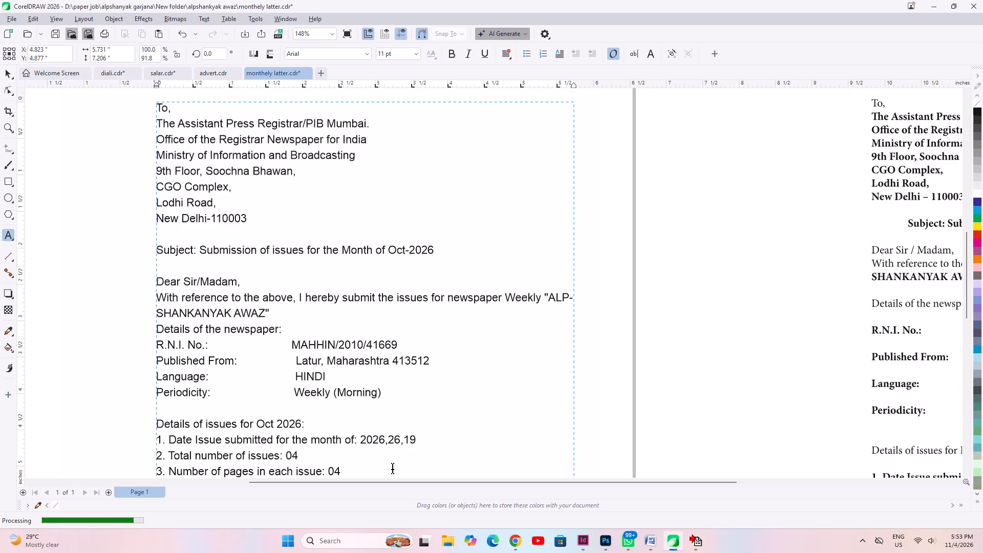
text(12])
key(BackSpace)
key(comma)
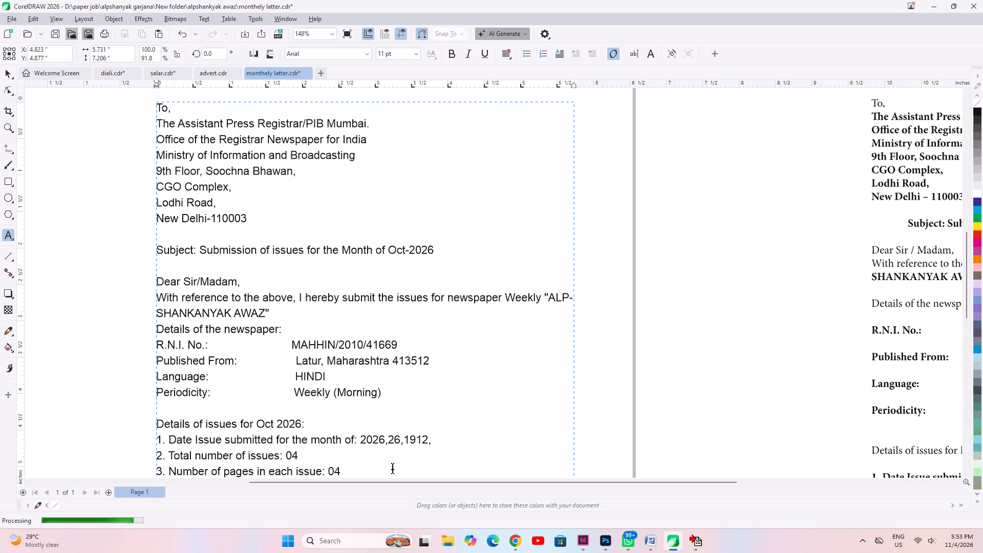
text(05)
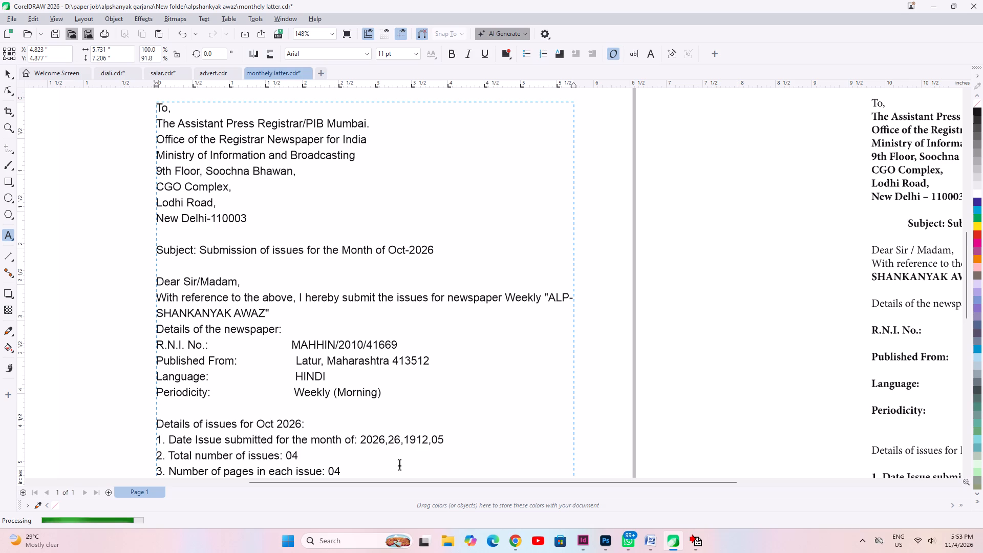
Preview the Alpshankanyak Awaz letter, print 2 copies on the HP LaserJet 3055, and close the preview.
click(102, 34)
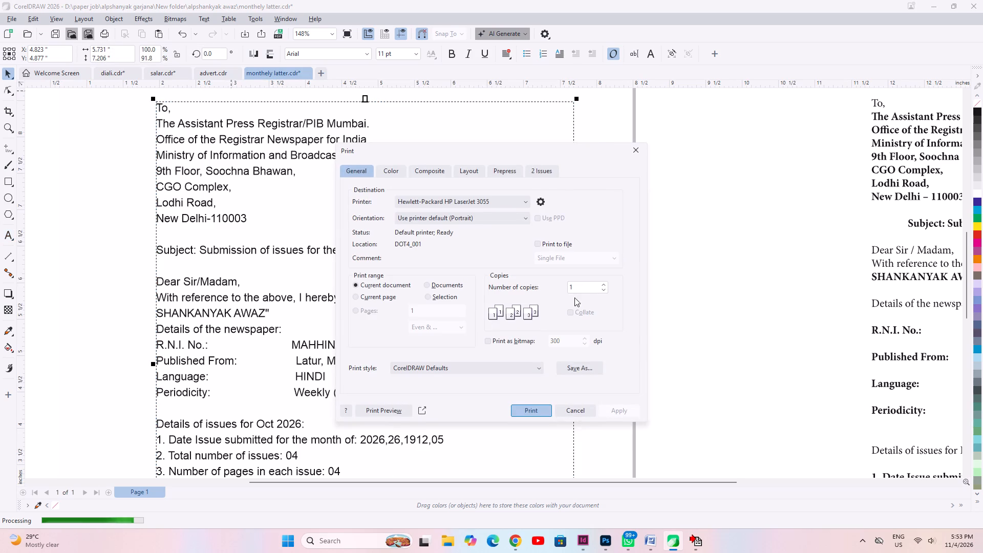
click(603, 283)
click(637, 412)
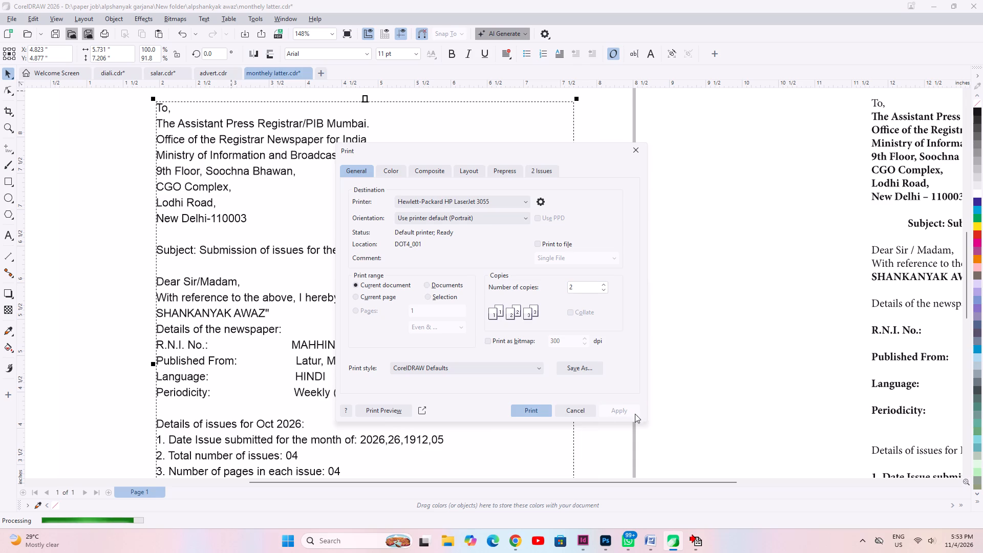
click(366, 414)
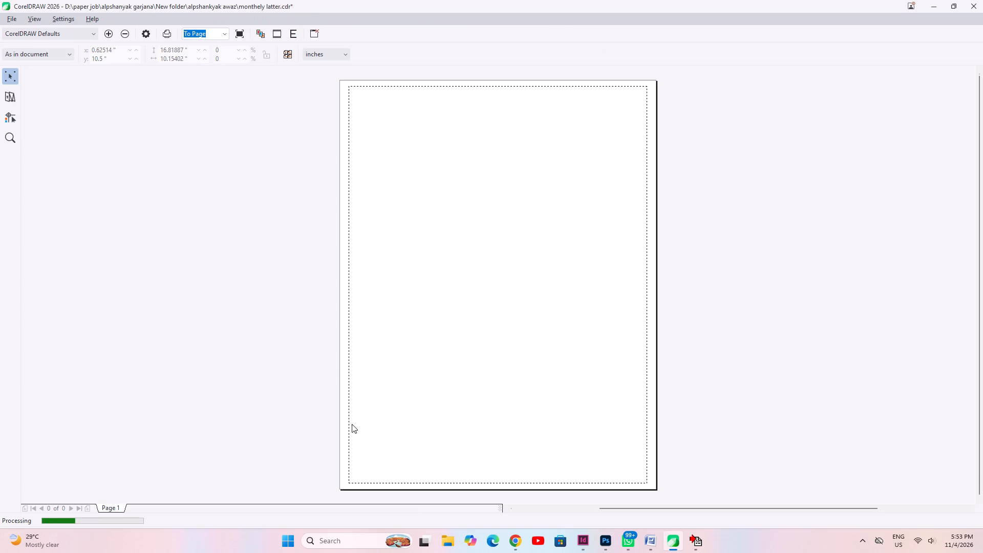
click(167, 35)
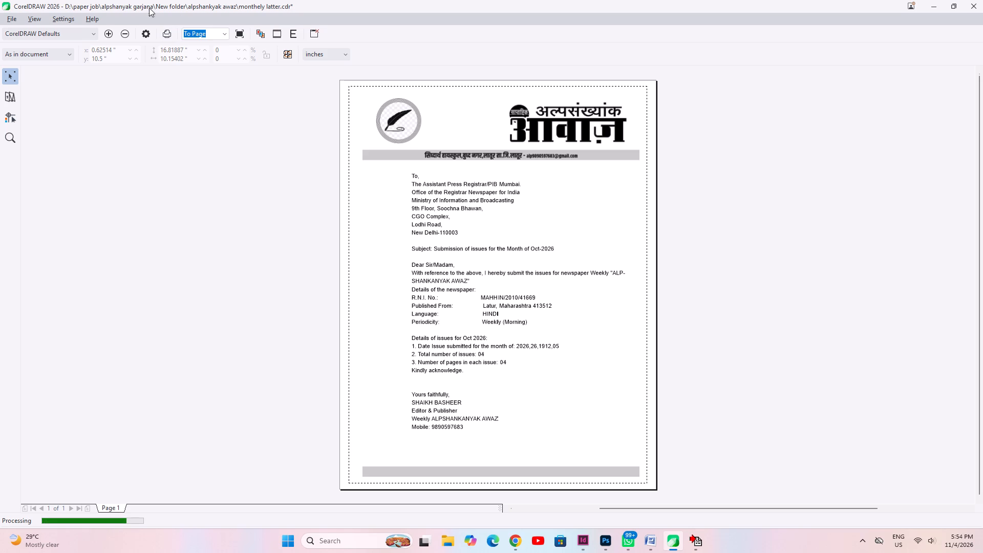
click(301, 27)
click(309, 34)
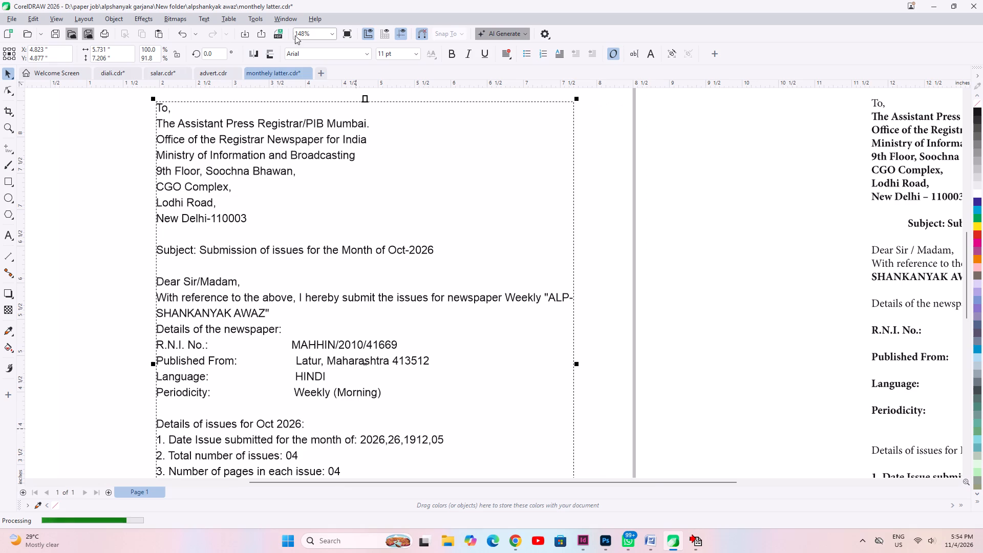
Switch to InDesign and open the "rni laterpad" file from the latursaptrang folder inside paper job, accepting the missing font substitution.
click(581, 546)
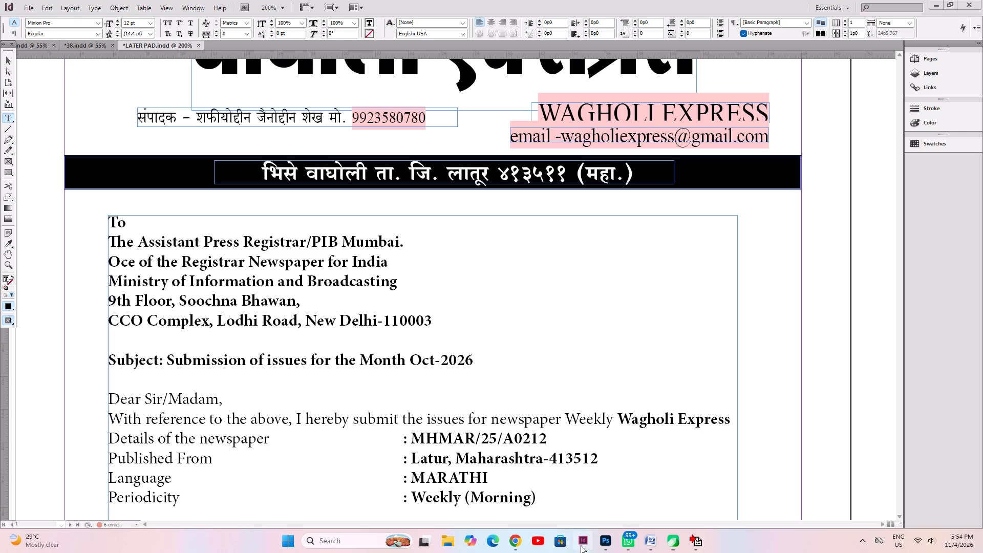
click(33, 12)
click(43, 31)
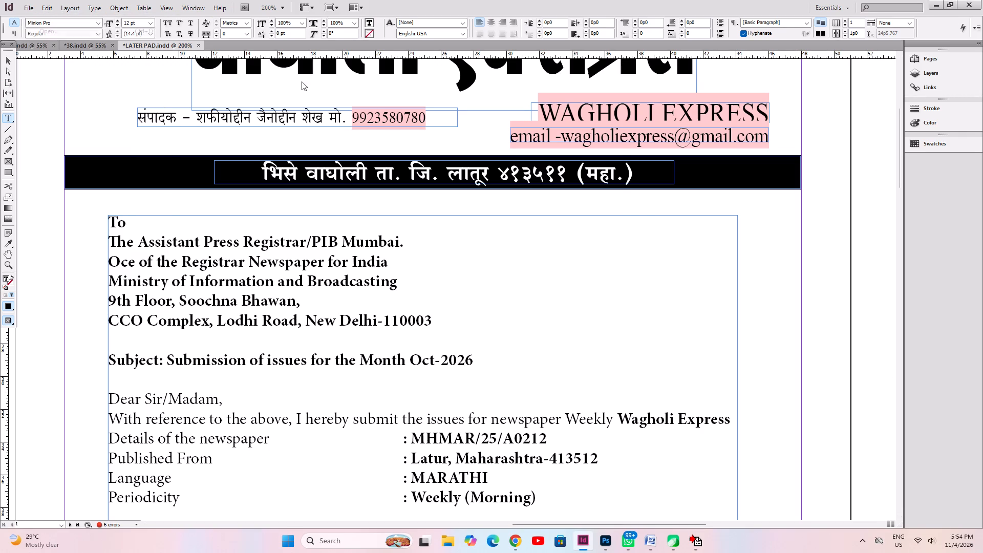
click(465, 150)
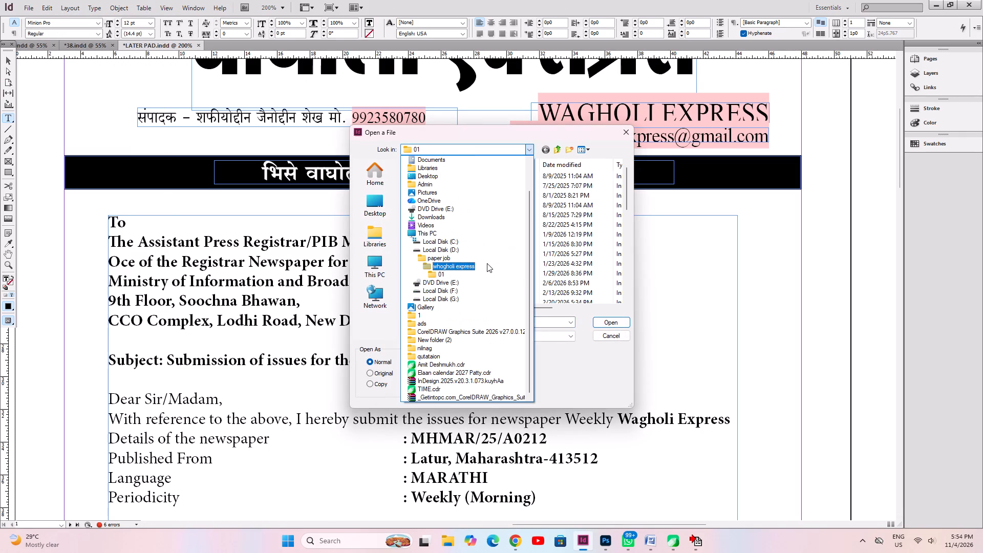
click(489, 260)
text(la)
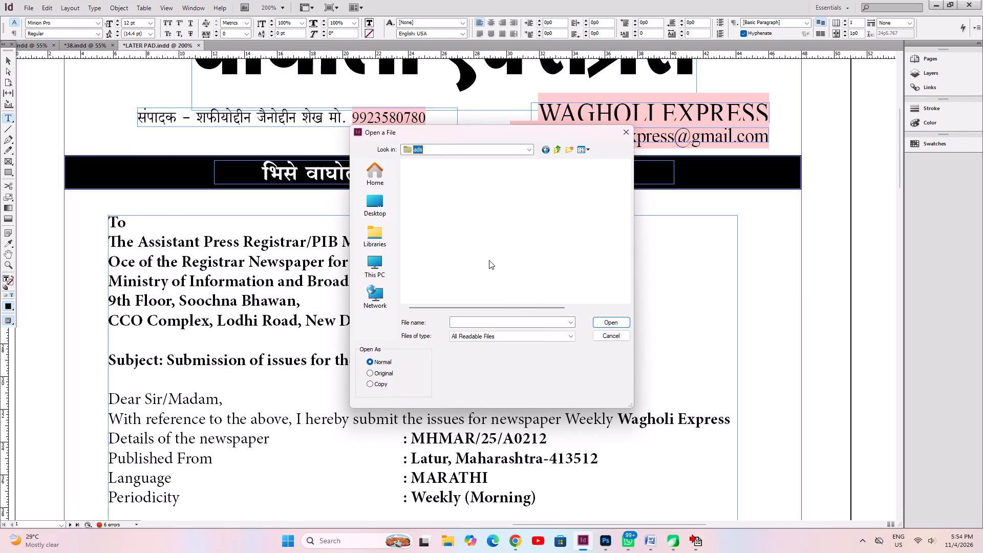
click(452, 139)
click(448, 148)
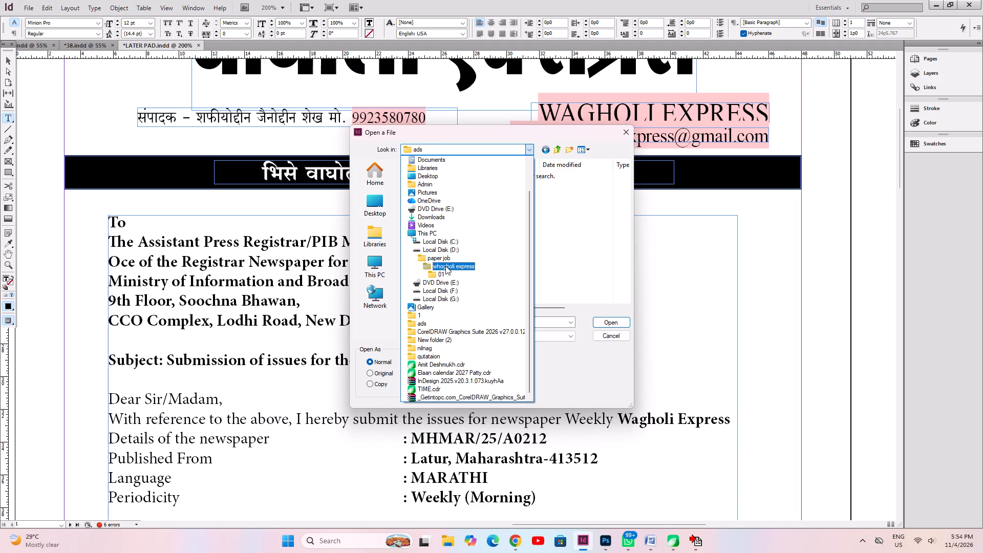
click(447, 261)
click(446, 220)
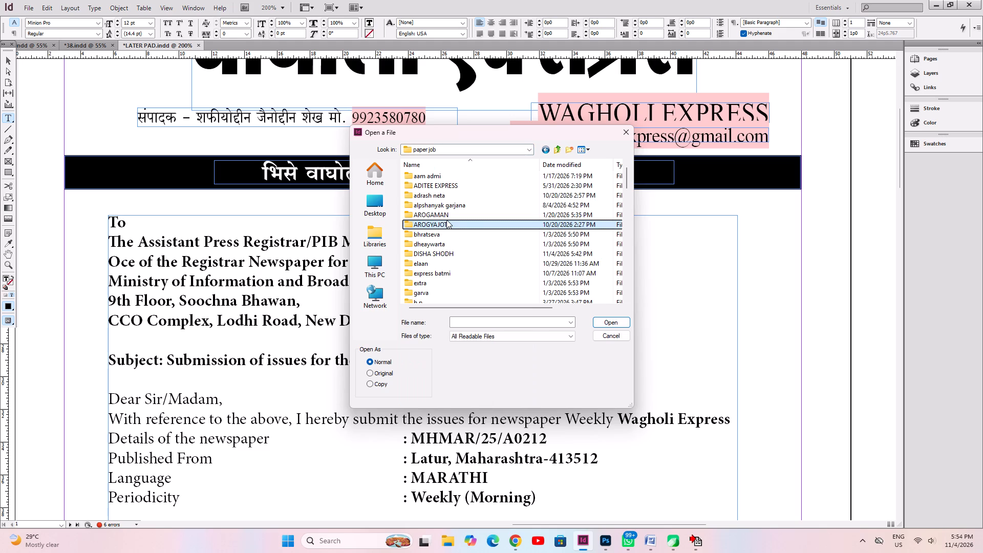
text(LA)
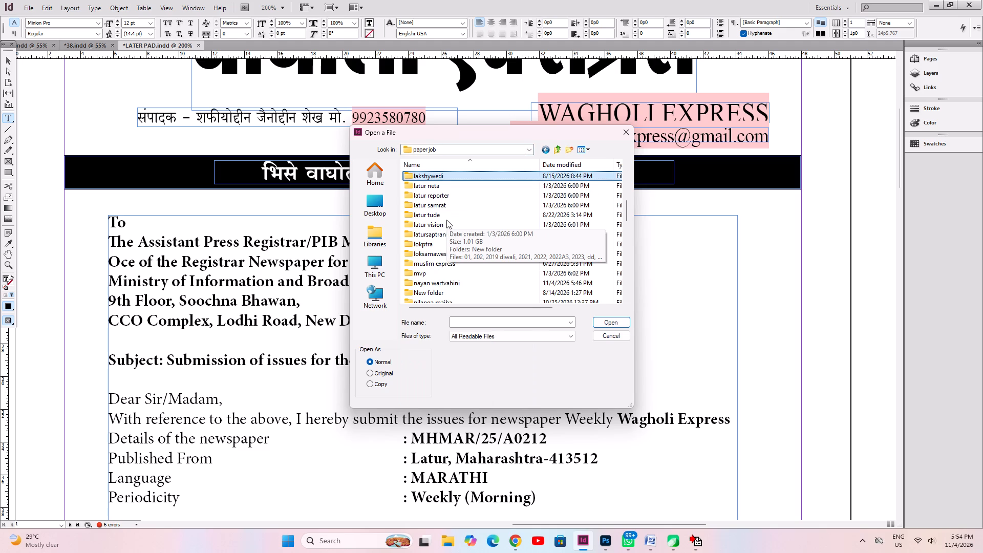
key(Down)
key(Down)
key(Down)
key(Down)
key(Down)
key(Down)
key(Return)
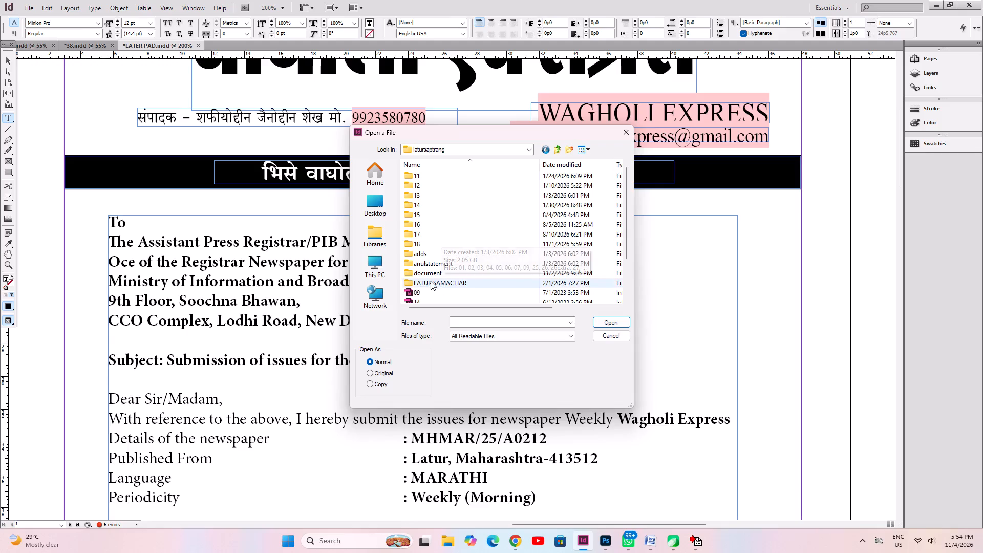
scroll(446, 275, down, 6)
click(444, 287)
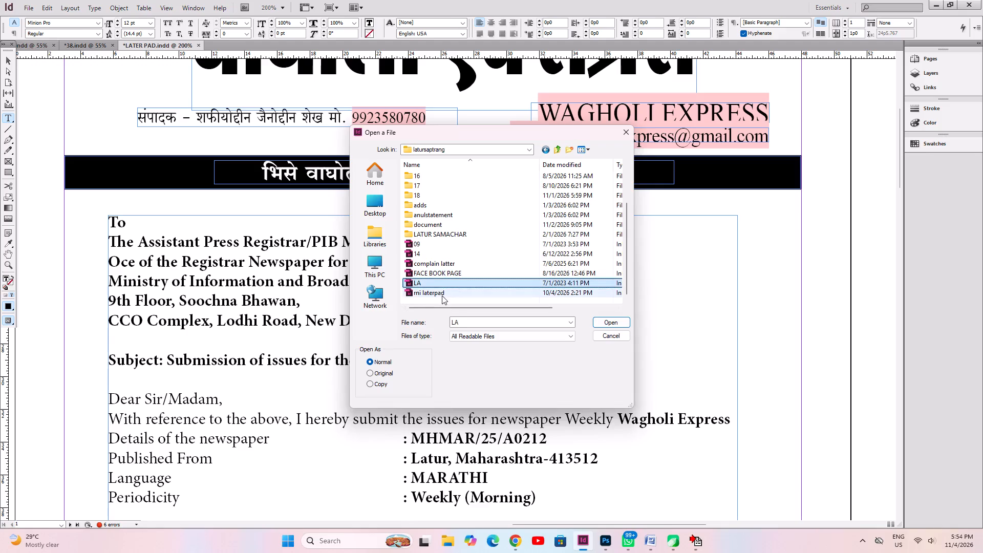
click(442, 295)
click(612, 323)
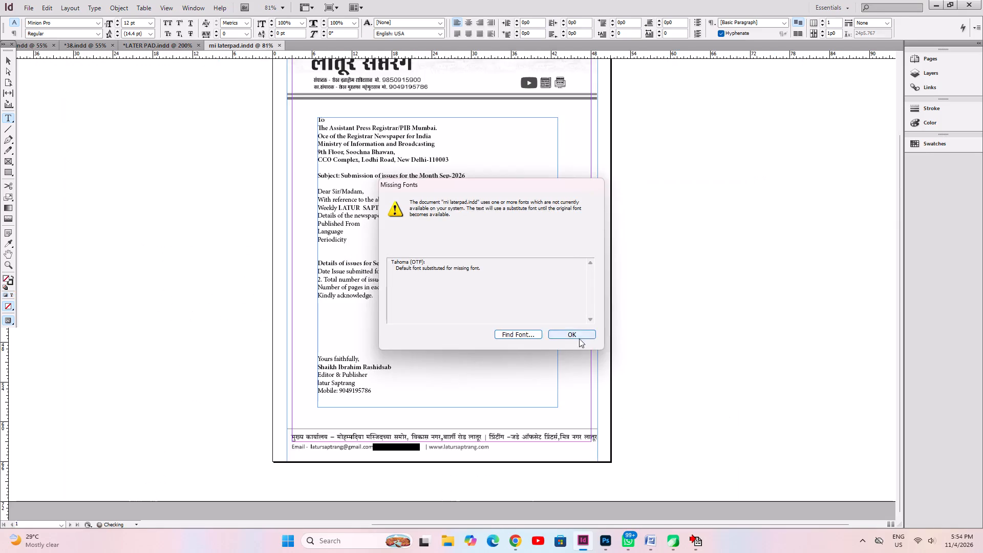
click(579, 338)
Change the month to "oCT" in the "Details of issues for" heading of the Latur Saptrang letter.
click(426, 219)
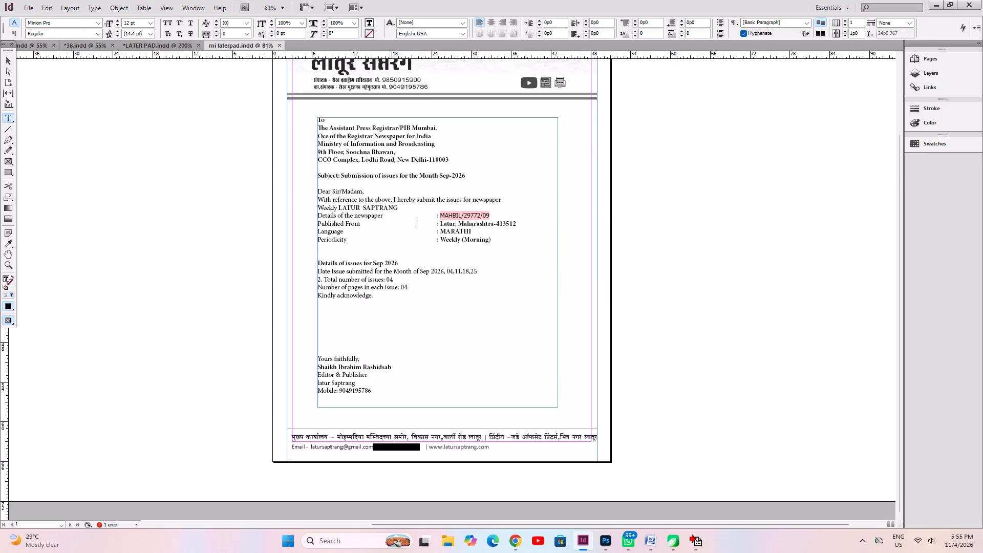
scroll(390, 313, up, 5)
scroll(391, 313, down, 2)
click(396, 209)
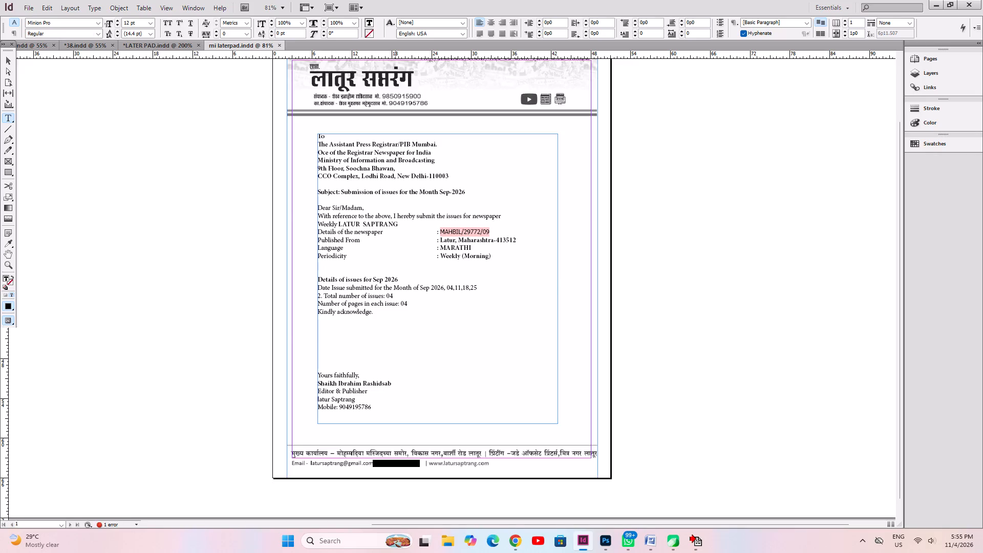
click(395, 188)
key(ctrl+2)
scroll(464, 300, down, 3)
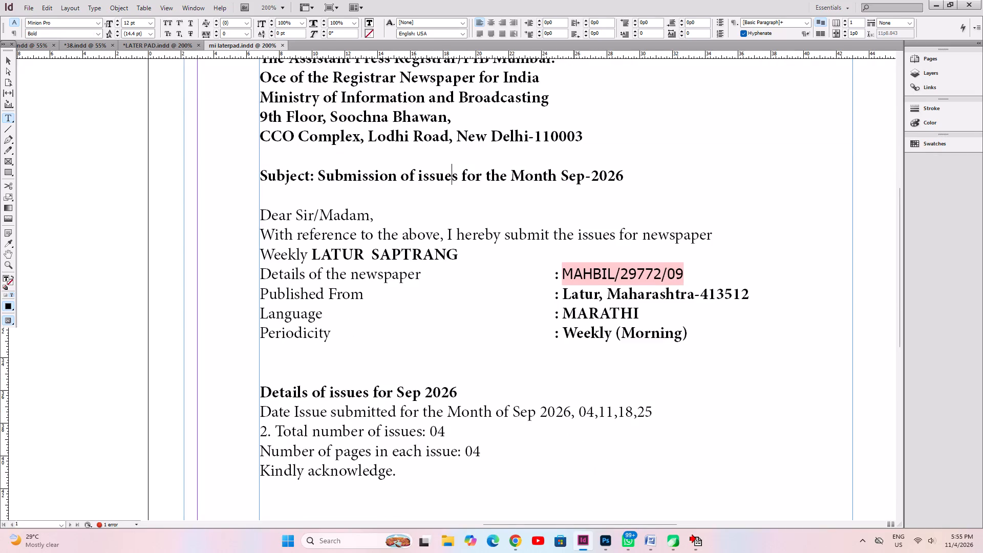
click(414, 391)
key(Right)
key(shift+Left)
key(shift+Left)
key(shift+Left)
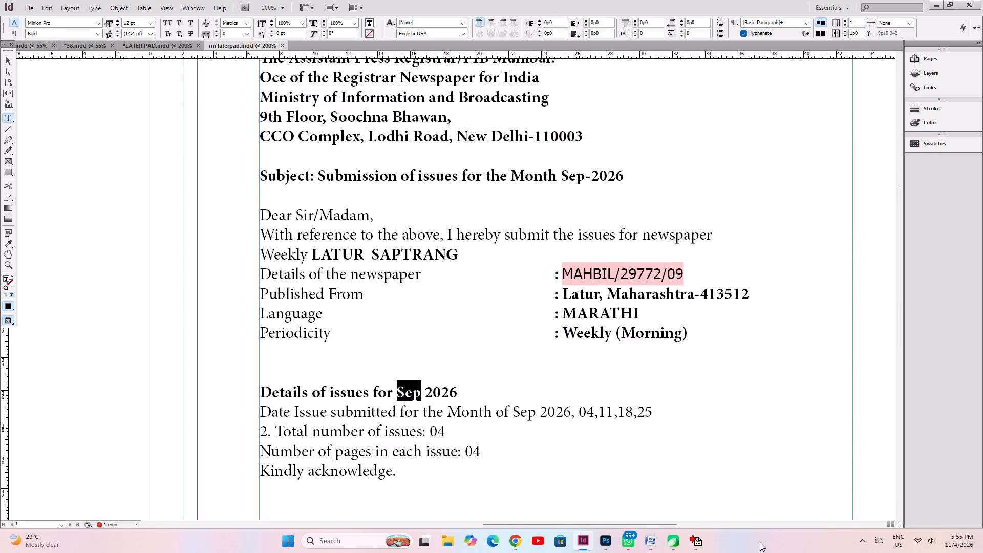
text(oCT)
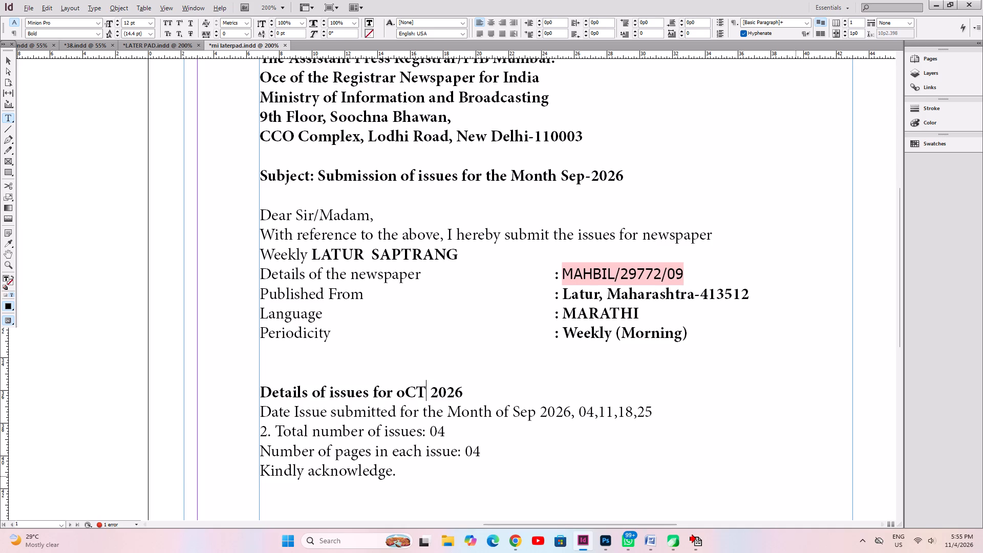
Change the month to "October" in the Subject line of the Latur Saptrang letter.
alt+drag(502, 299, 468, 398)
drag(528, 274, 531, 274)
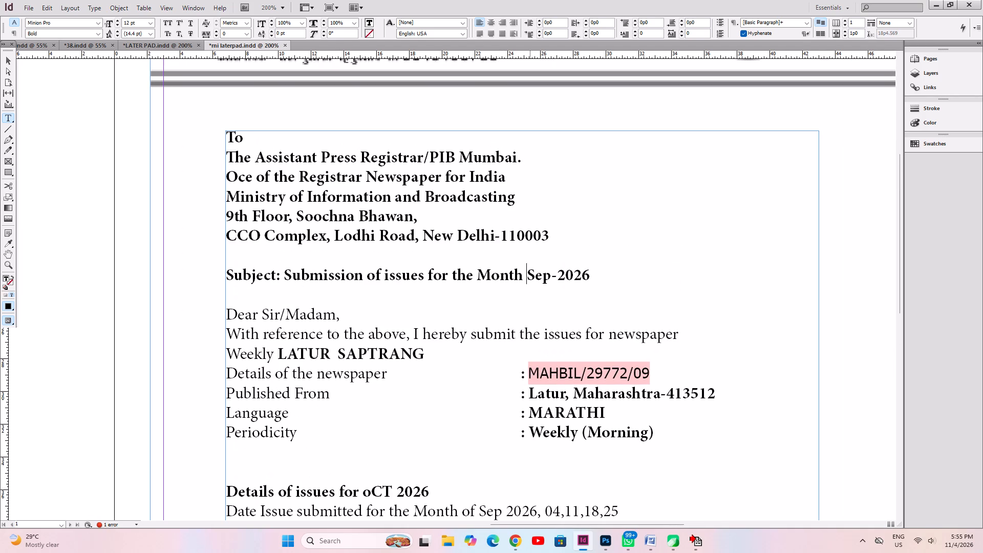
drag(531, 274, 549, 283)
text(oCTOBER)
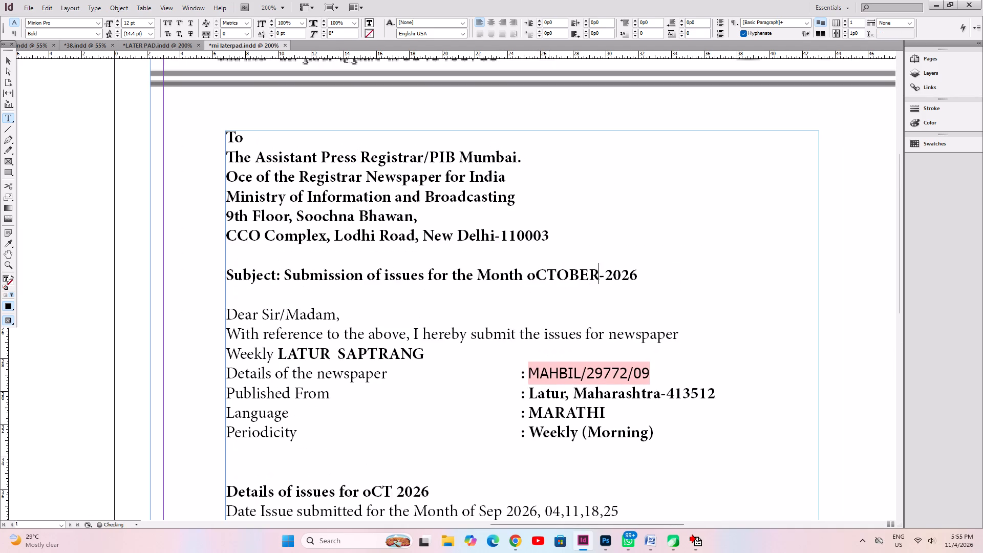
key(shift+Left)
key(shift+Left)
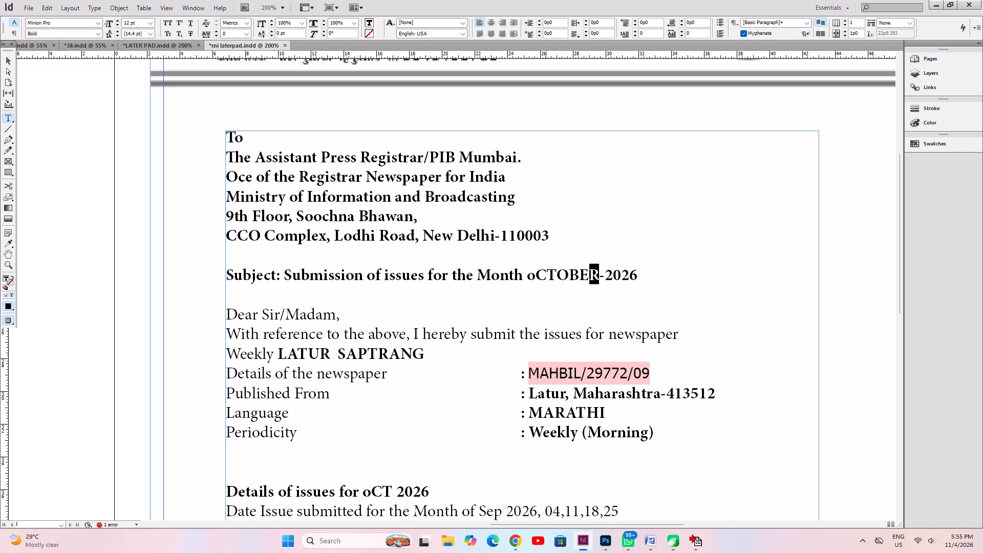
key(shift+Left)
key(shift+Left)
key(shift+Left)
key(shift+Left)
key(shift+Left)
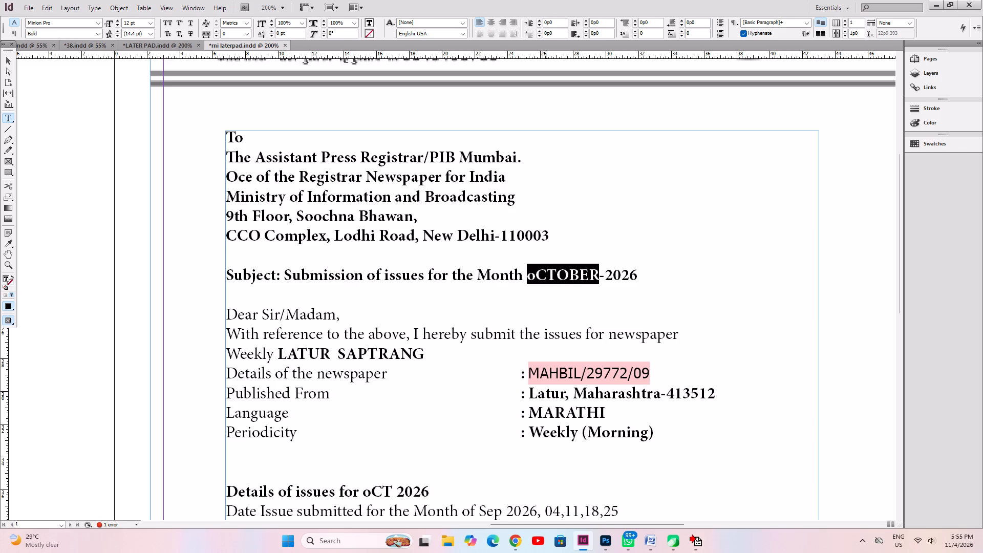
key(o)
text(ctober)
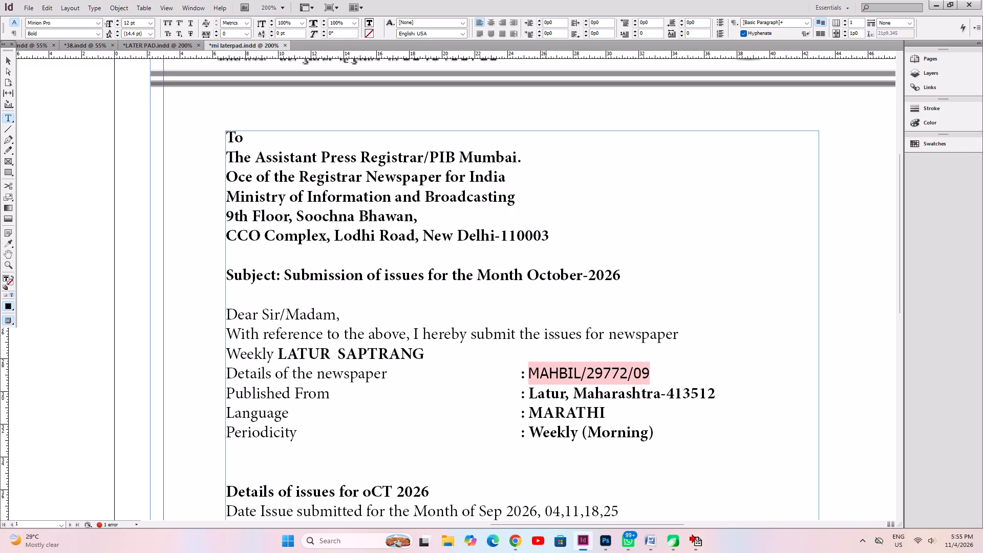
Correct the month's capitalization to "Oct" in the "Details of issues for" heading of the Latur Saptrang letter.
click(387, 492)
key(Right)
key(Right)
key(Left)
key(shift+Left)
key(shift+Left)
key(shift+Left)
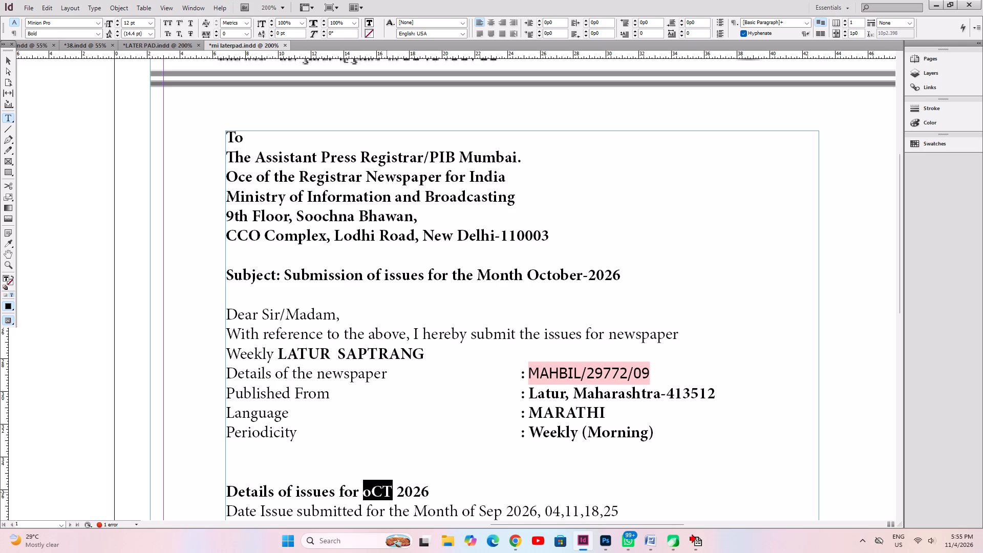
key(shift+o)
key(c)
key(t)
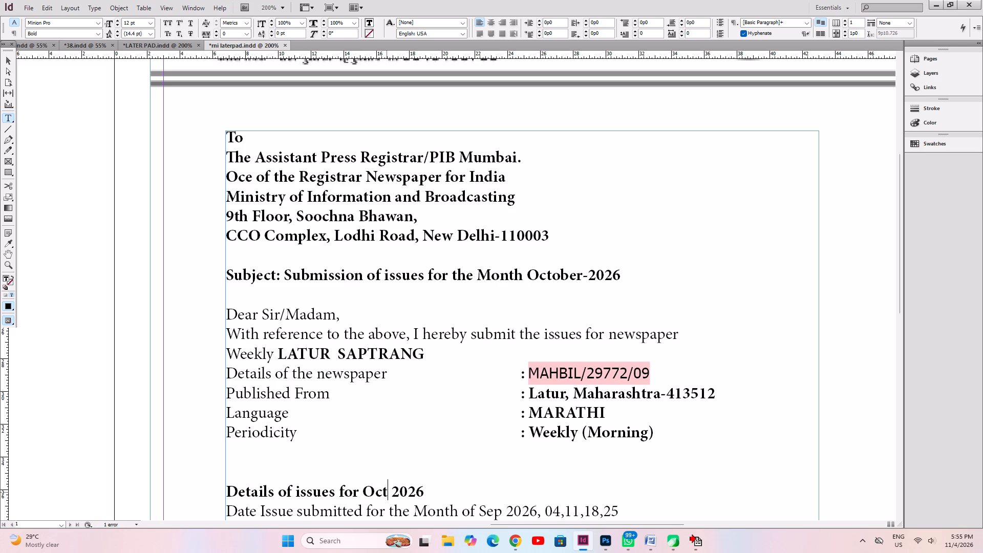
Select the issue dates after "Sep 2026," in the "Date Issue submitted for the Month of" line.
alt+drag(526, 483, 526, 412)
click(557, 443)
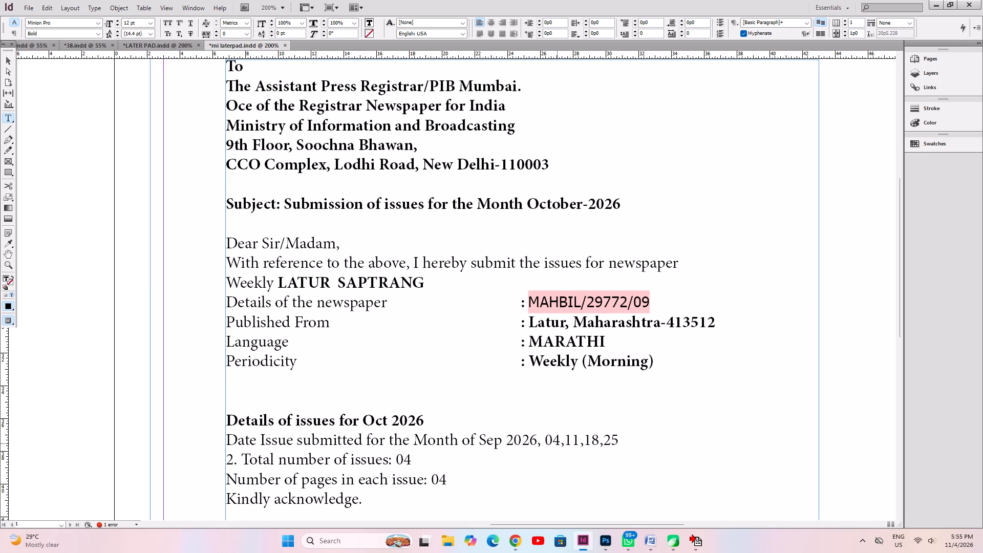
key(Left)
key(Left)
key(shift+Right)
key(shift+Right)
key(shift+Right)
key(shift+Right)
key(shift+Right)
key(shift+Right)
key(shift+Right)
key(shift+Right)
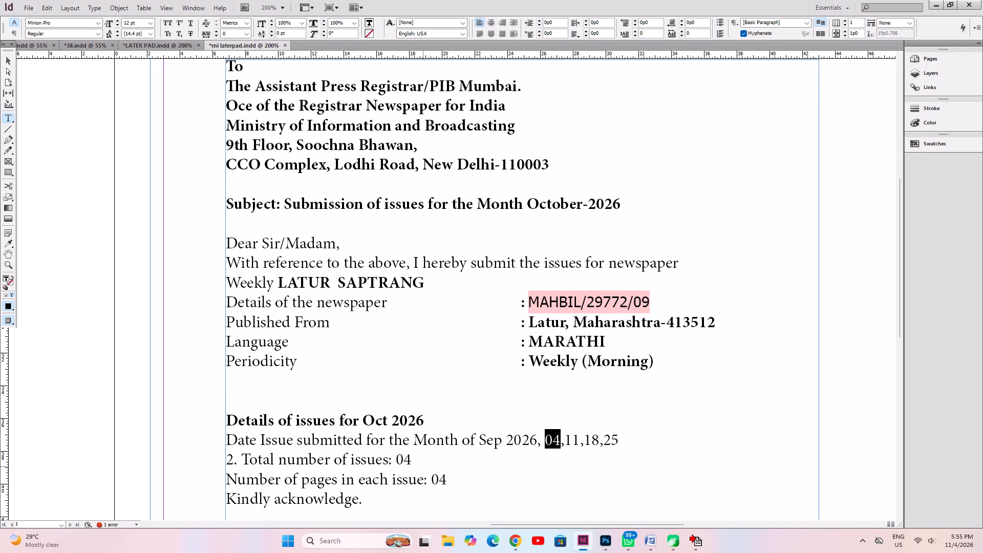
Extend the selection over all the issue dates, "04,11,18,25", in the Latur Saptrang letter's "Date Issue submitted for the Month of" line.
key(shift+Right)
key(shift+Right)
key(shift+Right)
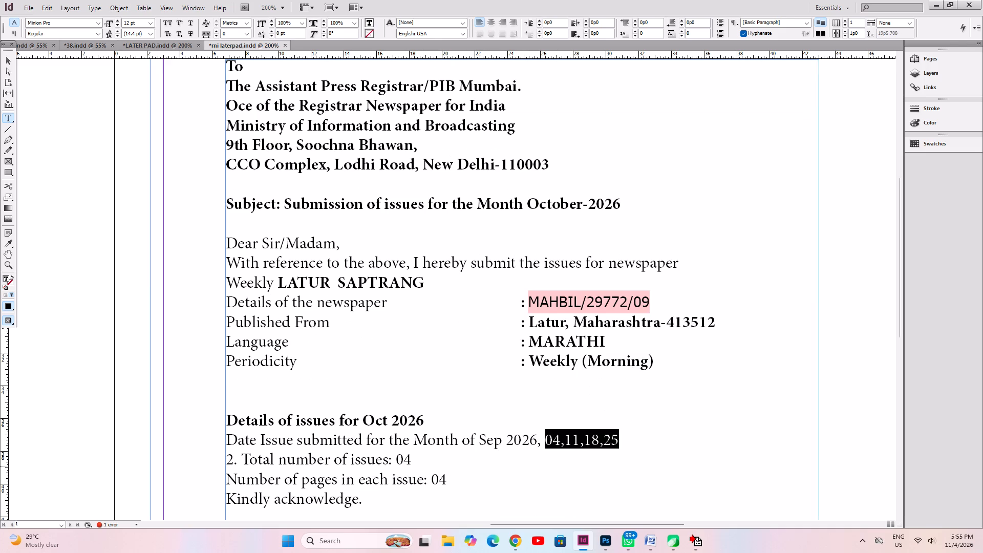
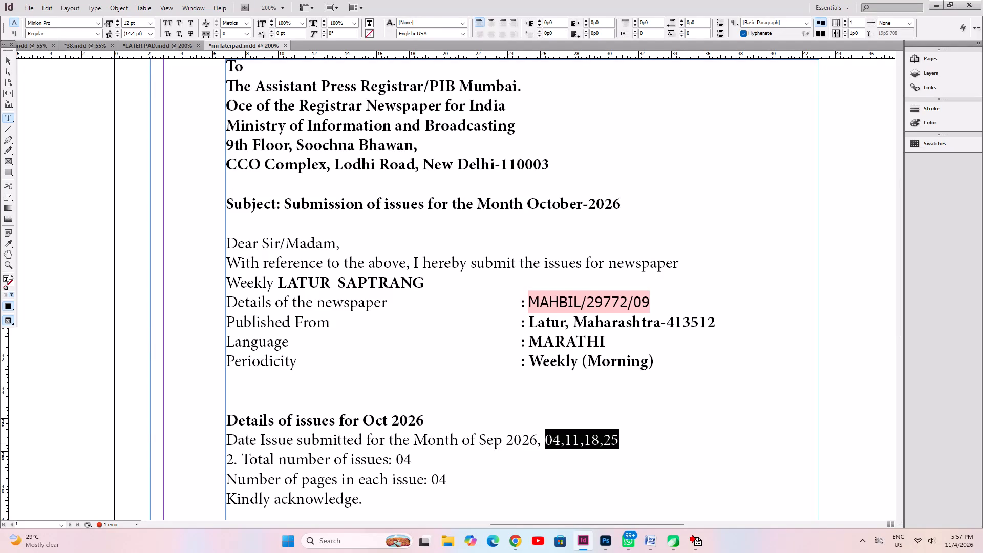
Replace the selected issue dates in the "Date Issue submitted for the Month of" line with "08,16,23,".
scroll(240, 336, up, 4)
scroll(243, 301, down, 6)
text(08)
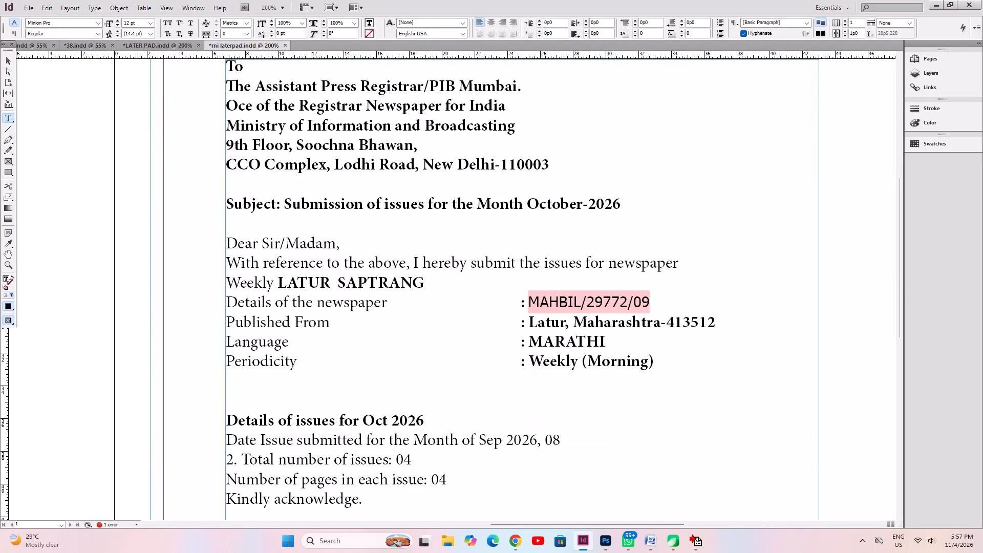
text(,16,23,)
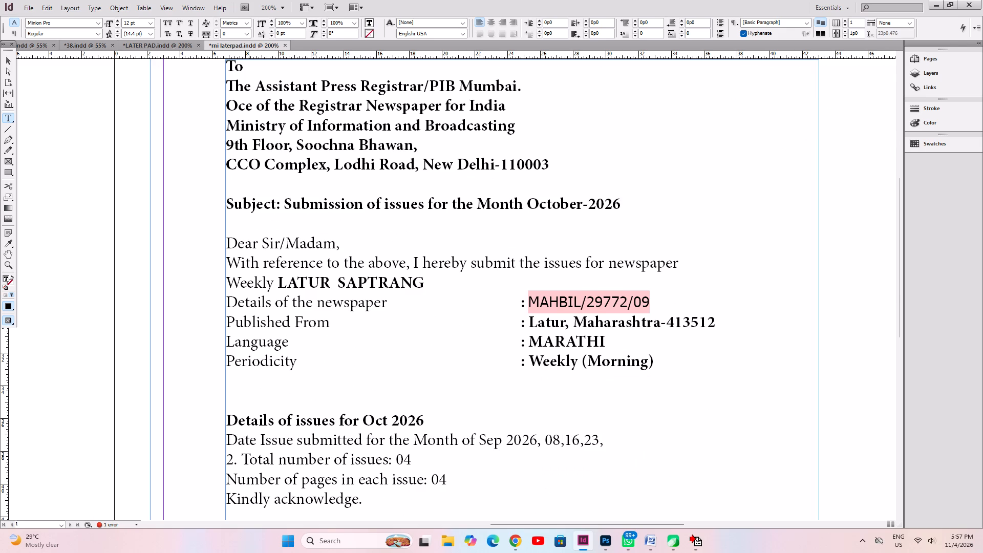
Add 30 as the final issue date after "08,16,23," in the Latur Saptrang letter's "Date Issue submitted" line.
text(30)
Print 2 copies of the updated Latur Saptrang submission letter, continuing with the missing font as it is.
scroll(292, 421, down, 4)
scroll(293, 426, up, 2)
key(ctrl+0)
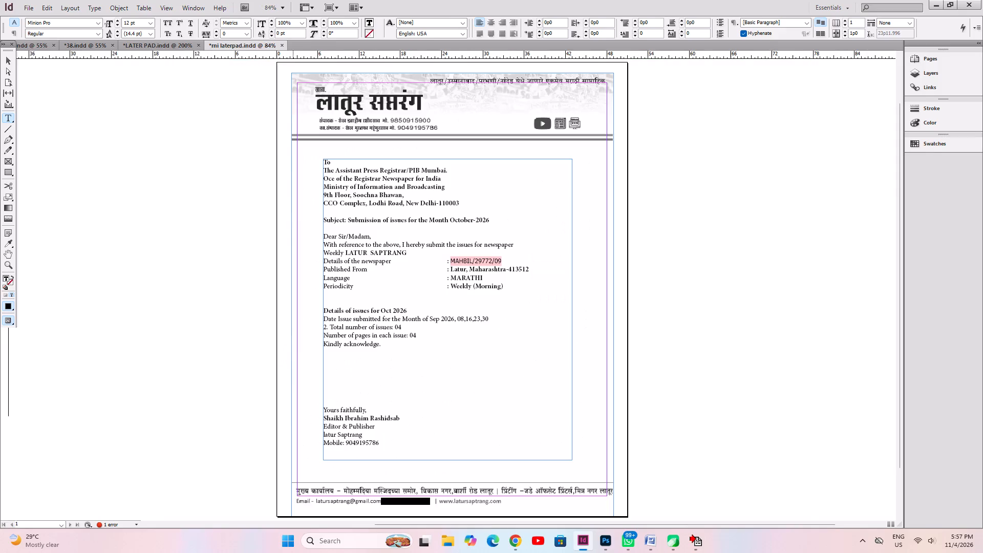
key(ctrl+p)
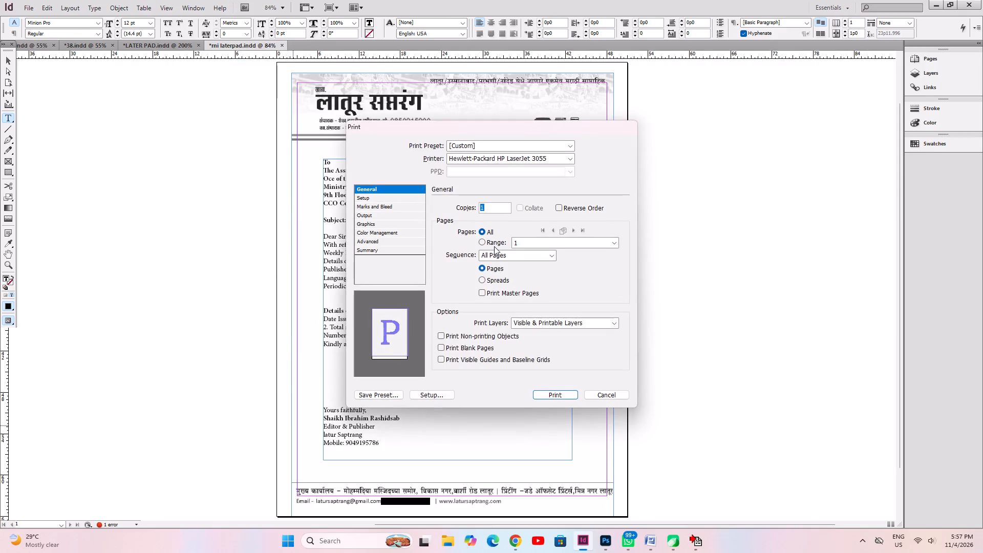
key(2)
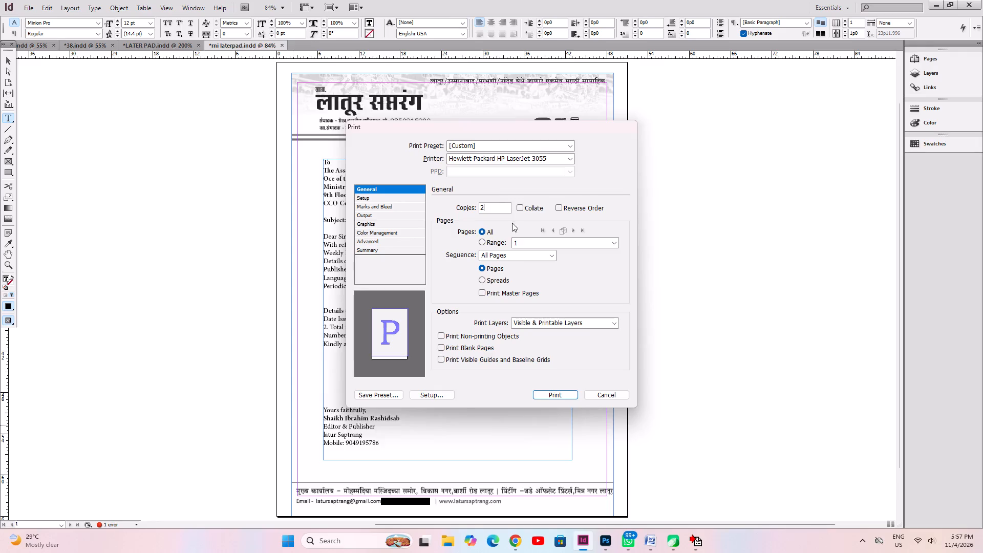
click(550, 393)
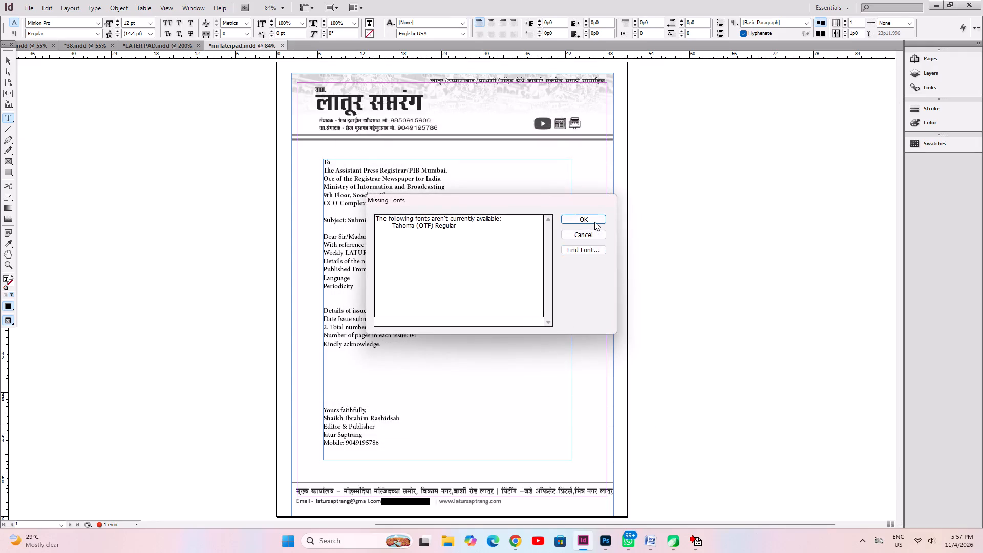
click(594, 222)
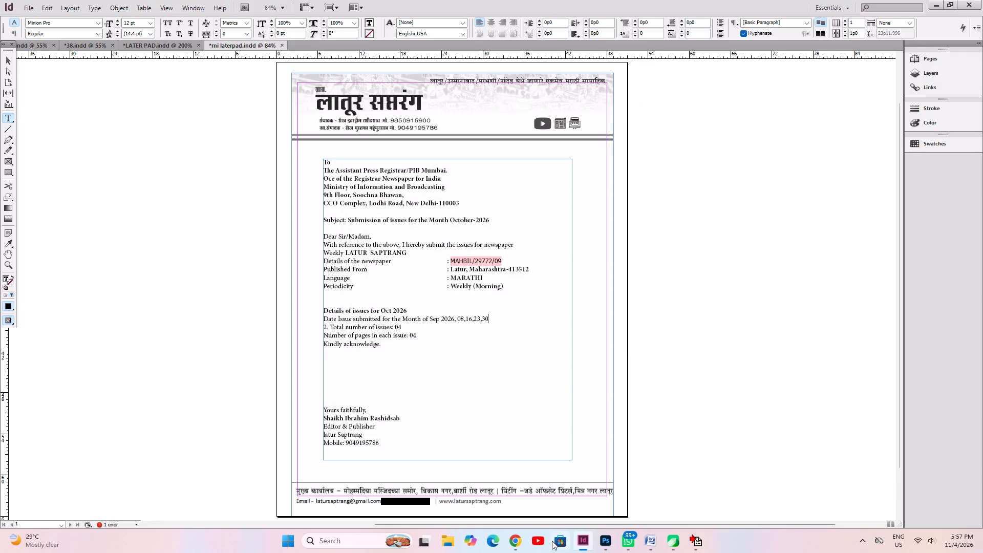
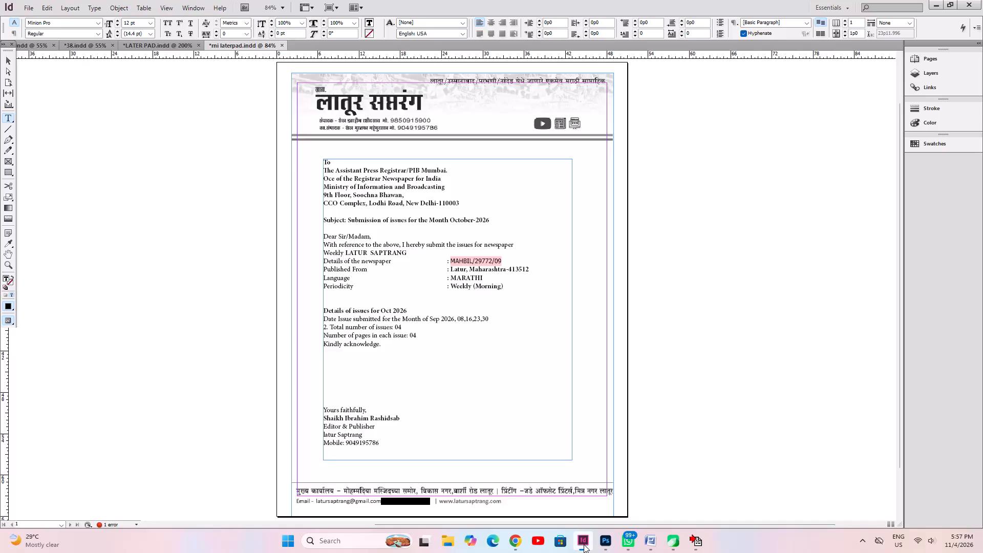
Save the updated Latur Saptrang submission letter.
key(ctrl+s)
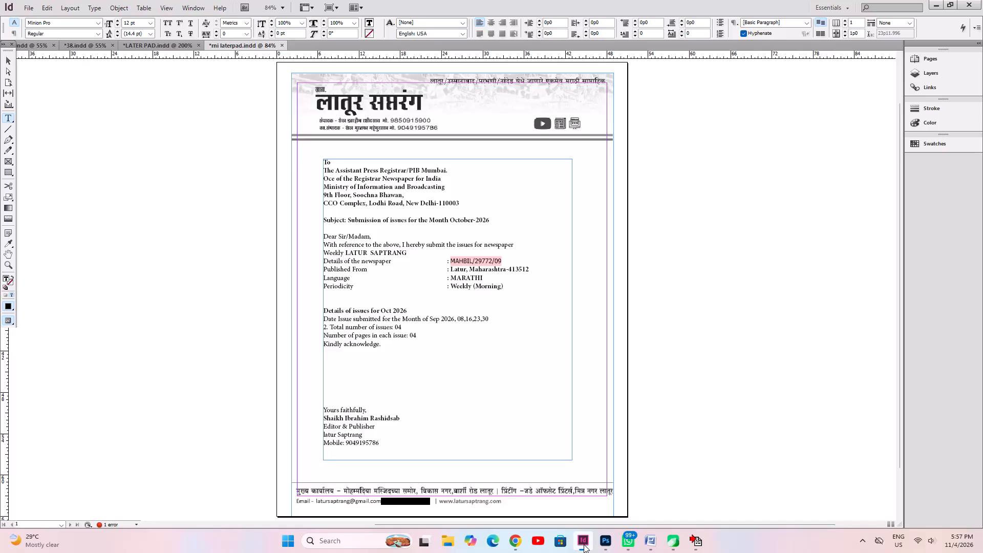